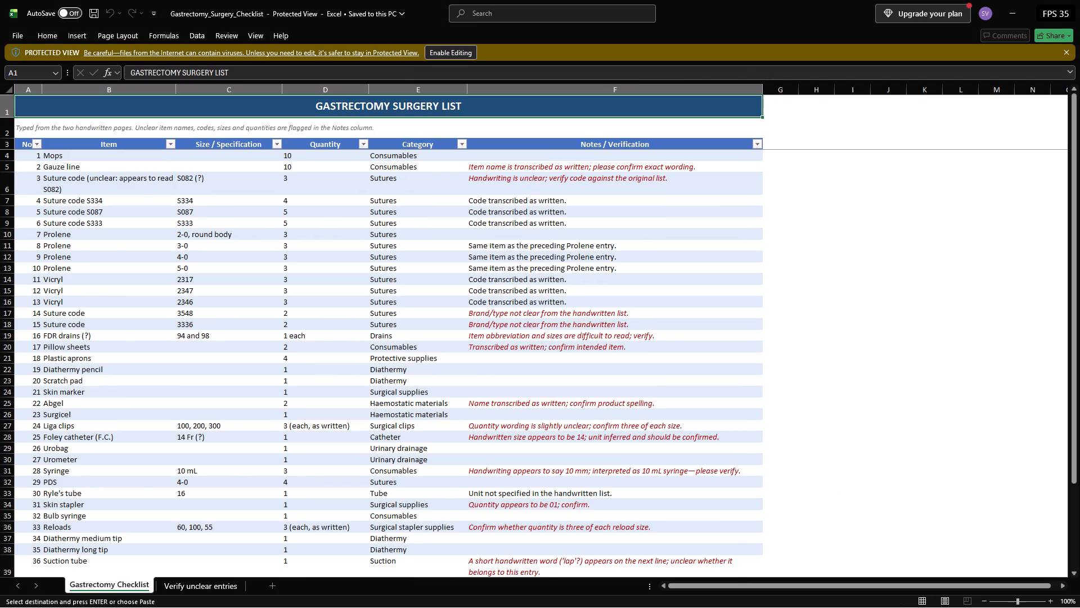
click(449, 45)
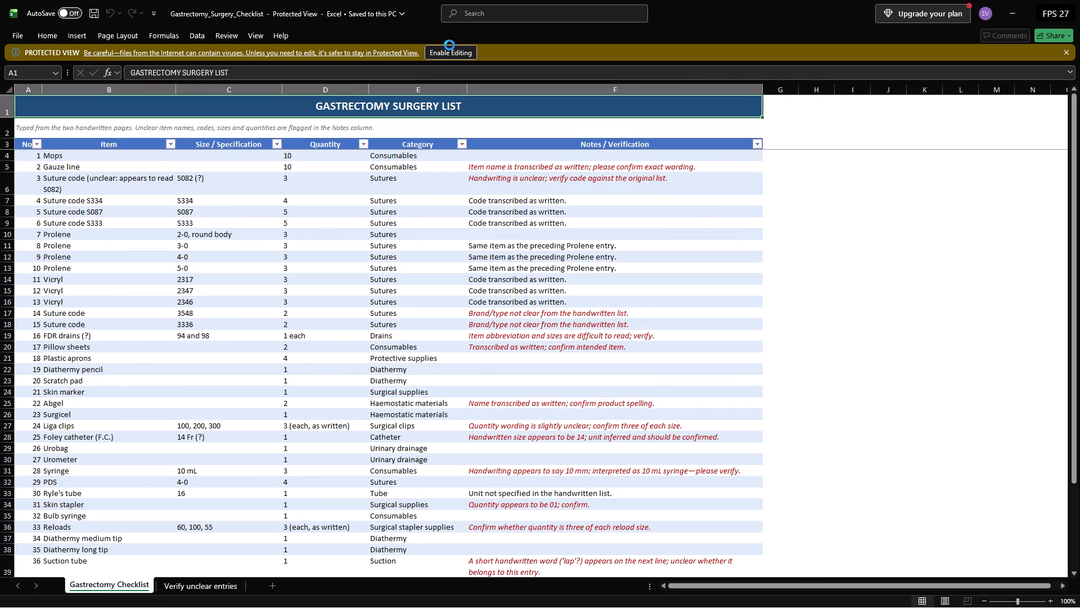
Examine the item names, sizes, quantities and notes on the Gastrectomy Checklist sheet at a larger zoom.
scroll(172, 261, right, 1)
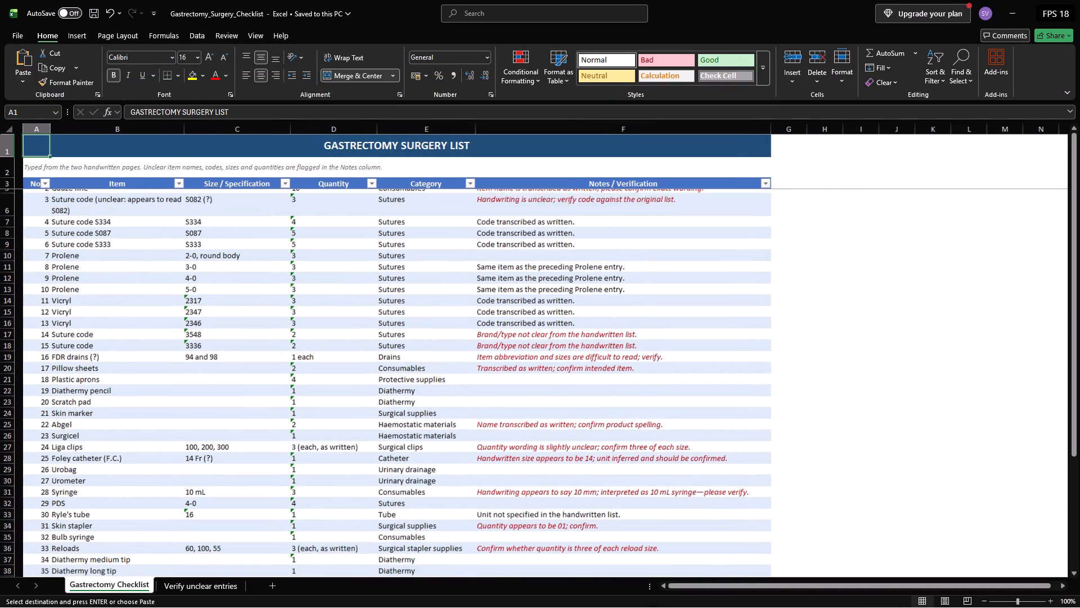
scroll(172, 261, right, 1)
scroll(172, 261, up, 2)
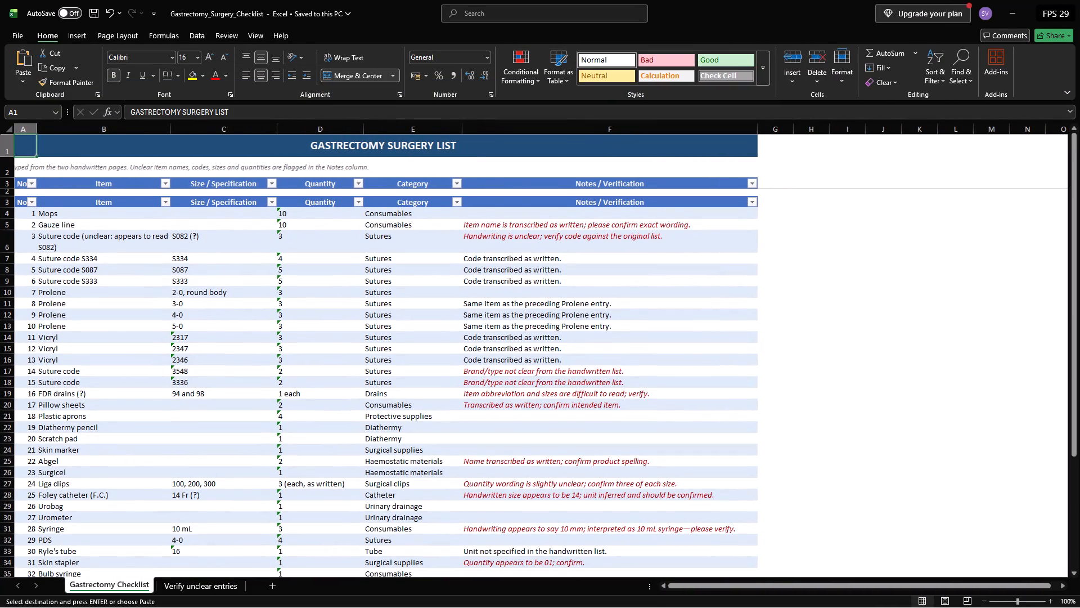
scroll(172, 261, up, 3)
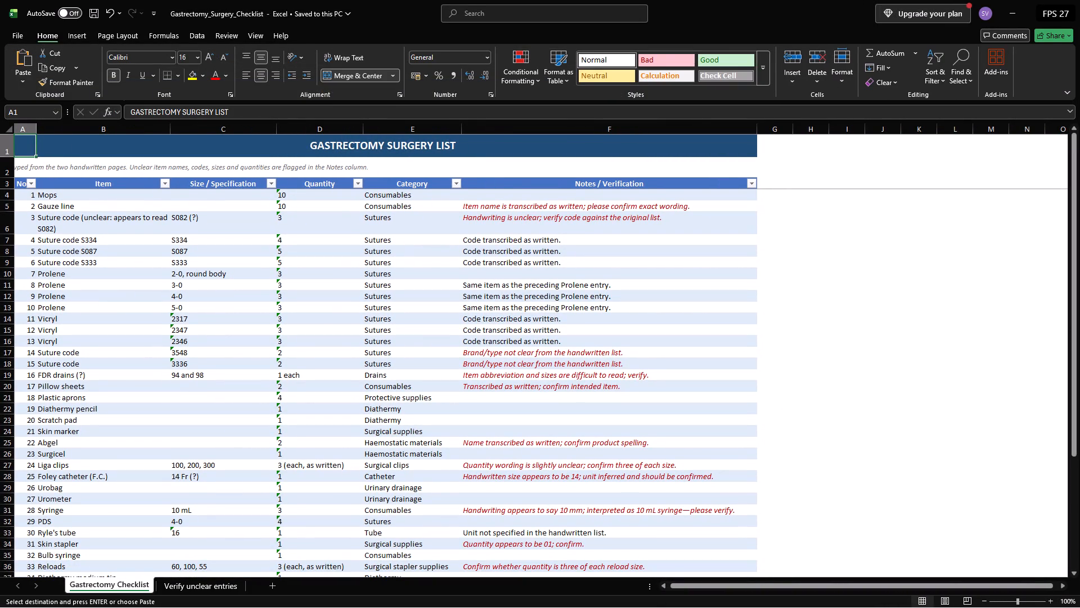
scroll(196, 248, right, 1)
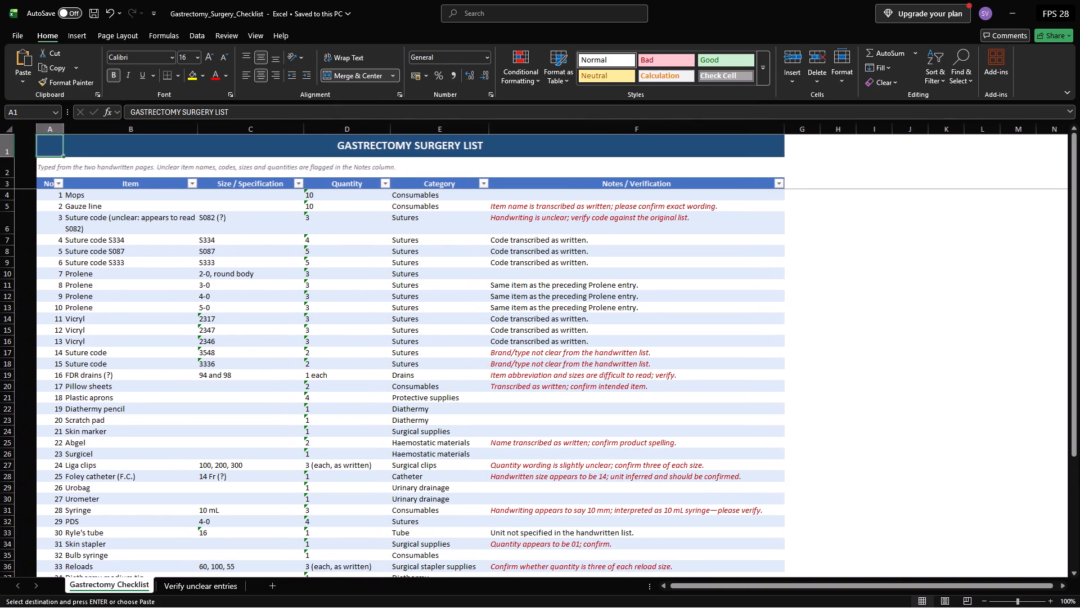
scroll(196, 248, right, 1)
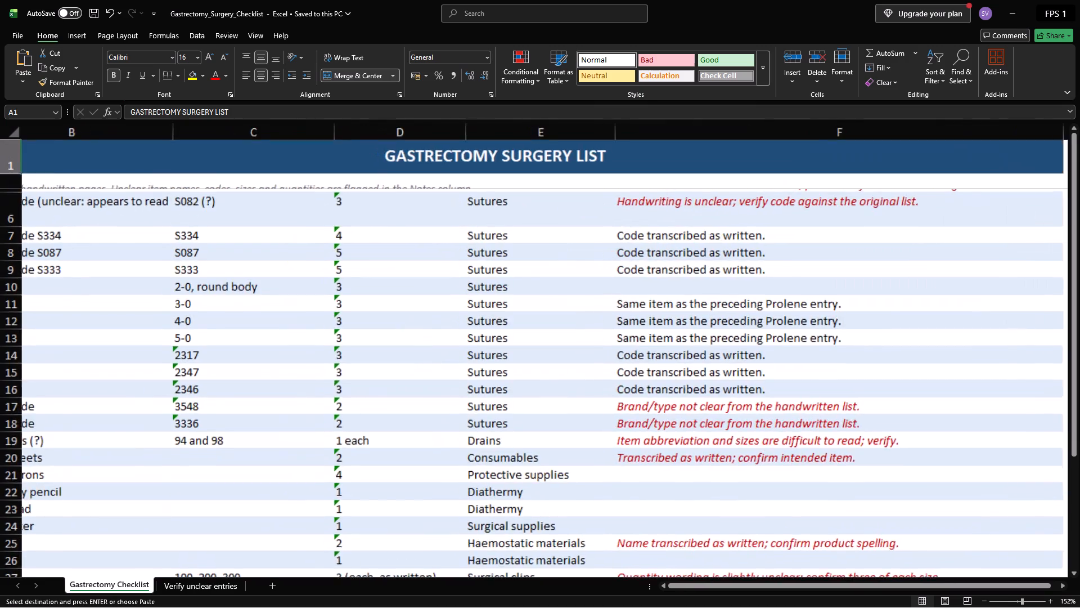
scroll(196, 248, right, 5)
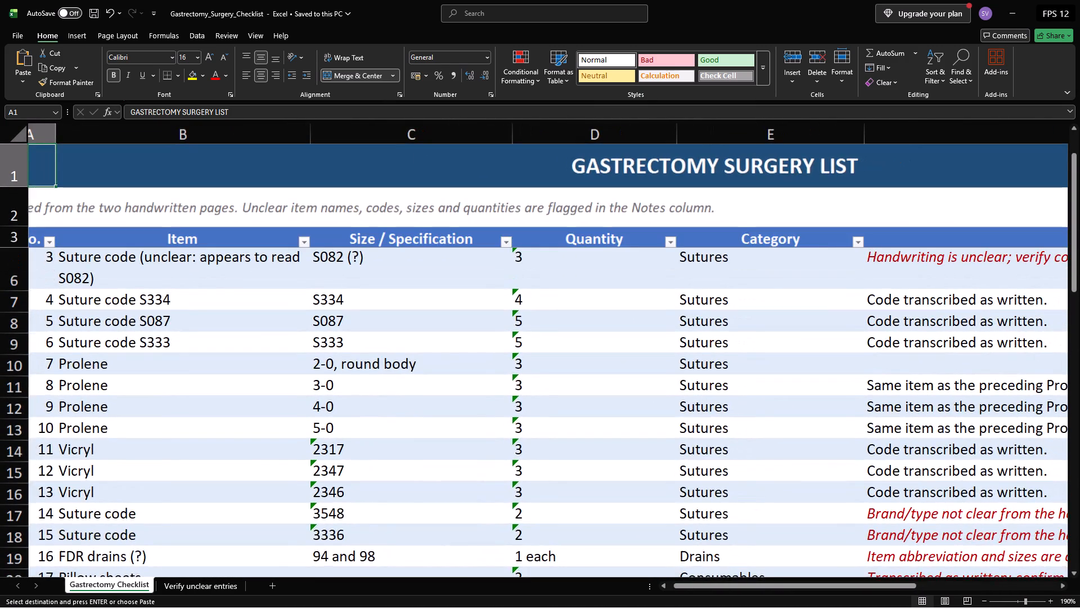
scroll(196, 248, right, 1)
scroll(196, 248, up, 1)
scroll(198, 336, up, 2)
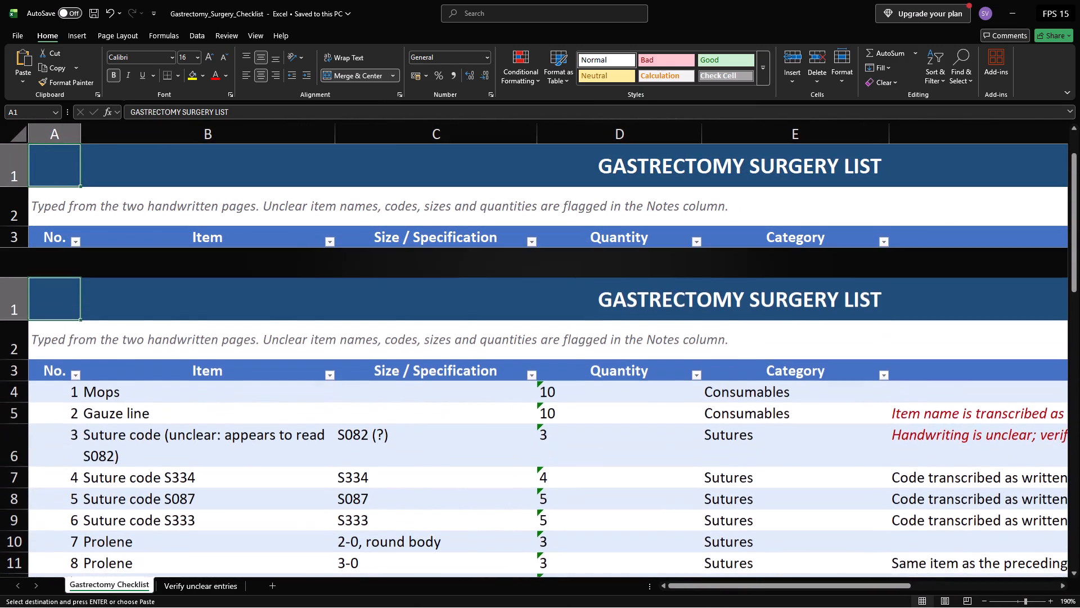
scroll(198, 336, down, 1)
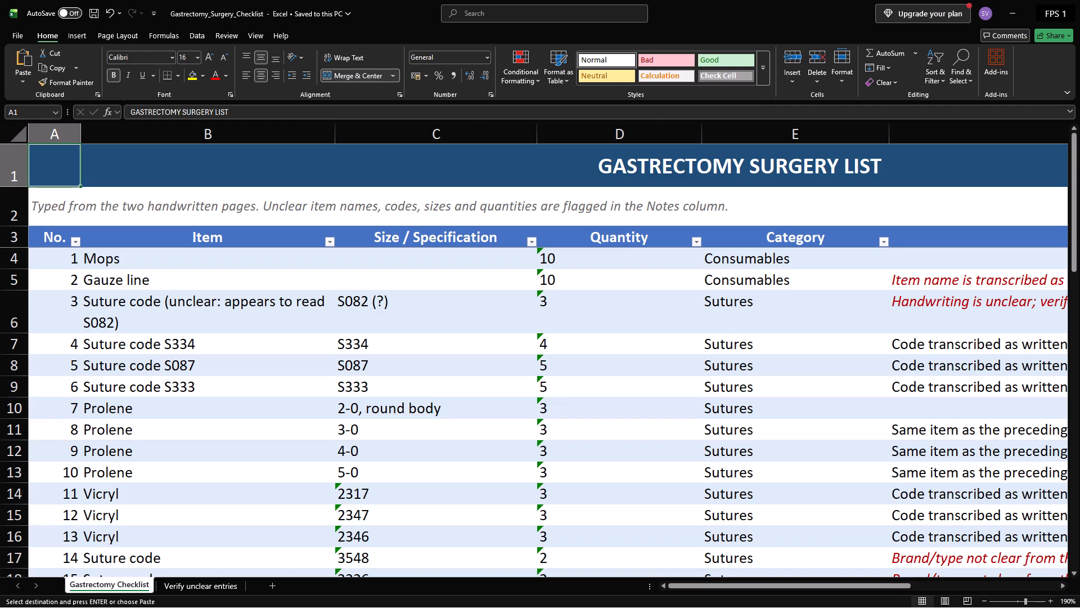
Replace the name of item 4 with a left-aligned 5334 and clear its Size / Specification cell.
click(195, 350)
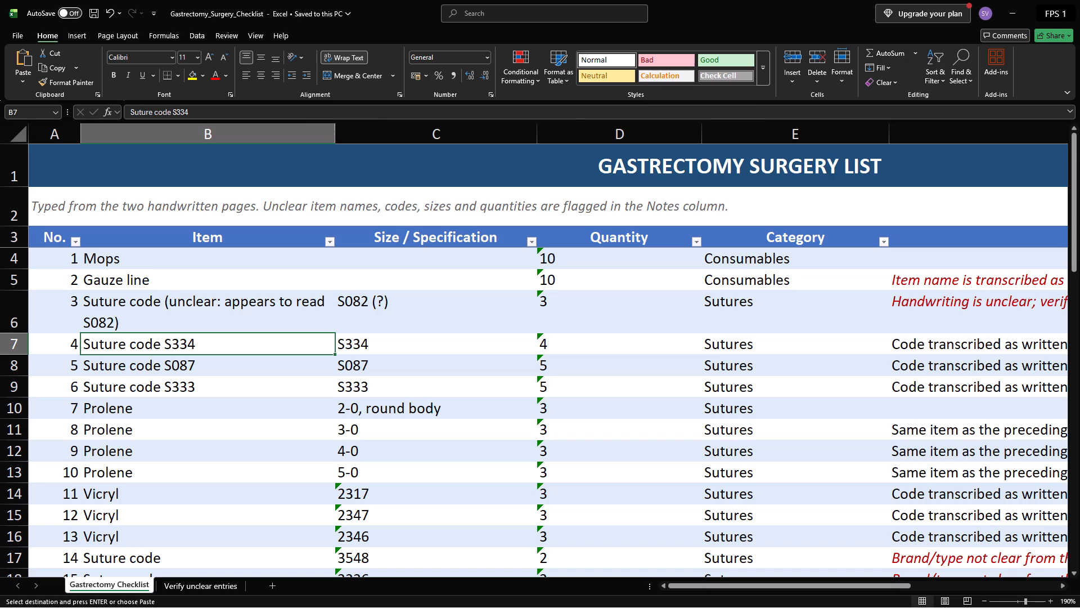
key(BackSpace)
text(5334)
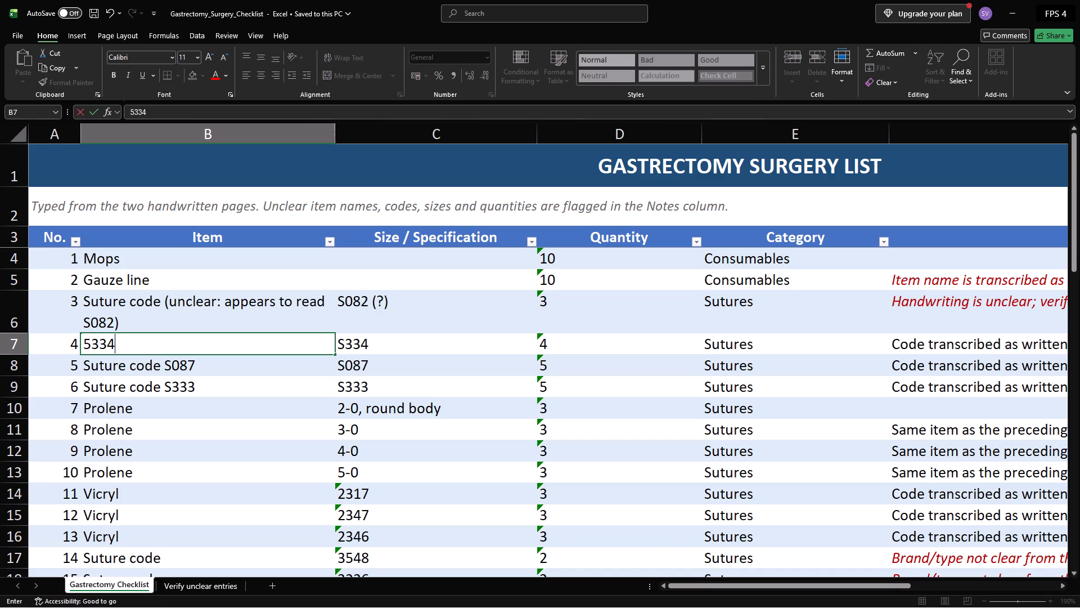
click(395, 341)
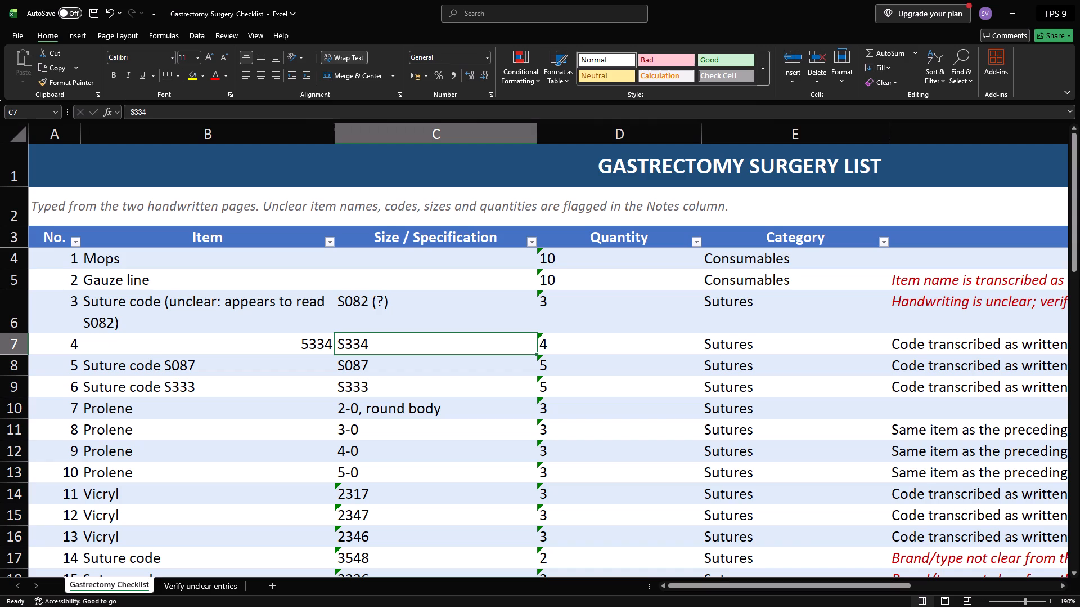
key(BackSpace)
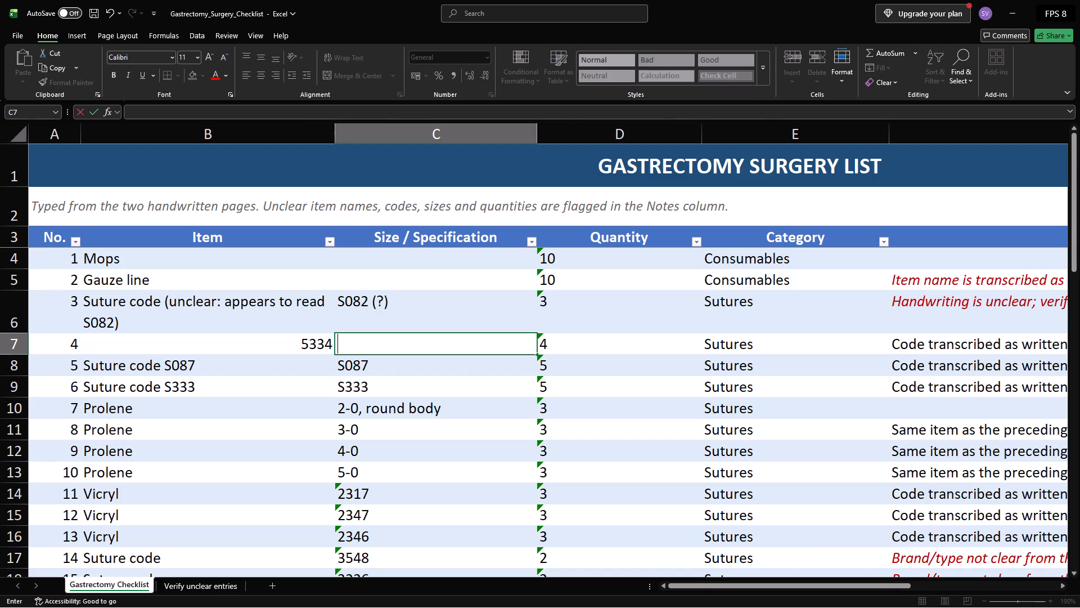
click(289, 343)
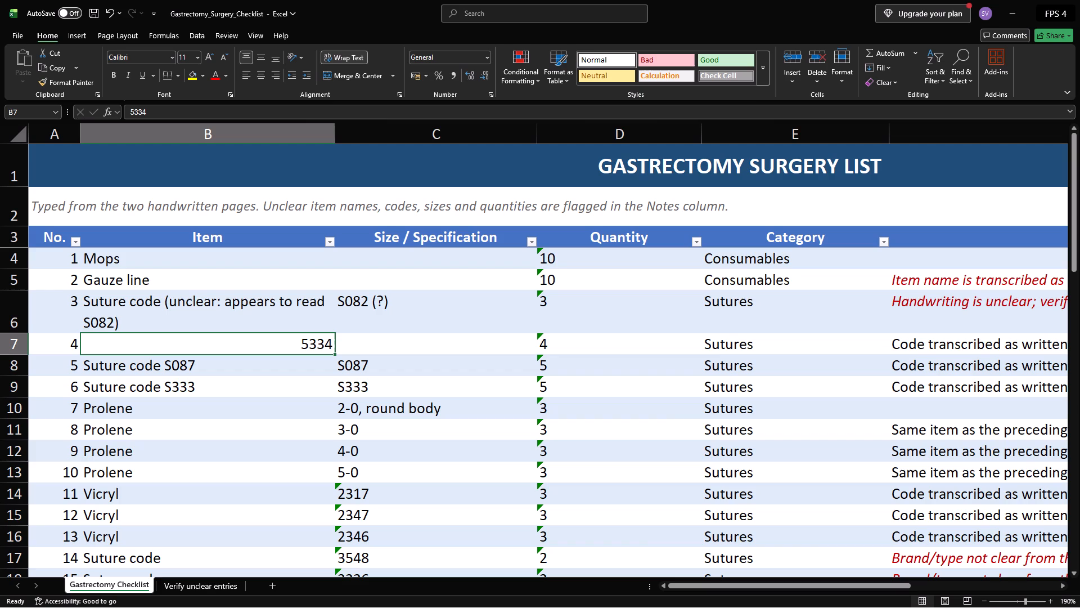
right_click(289, 343)
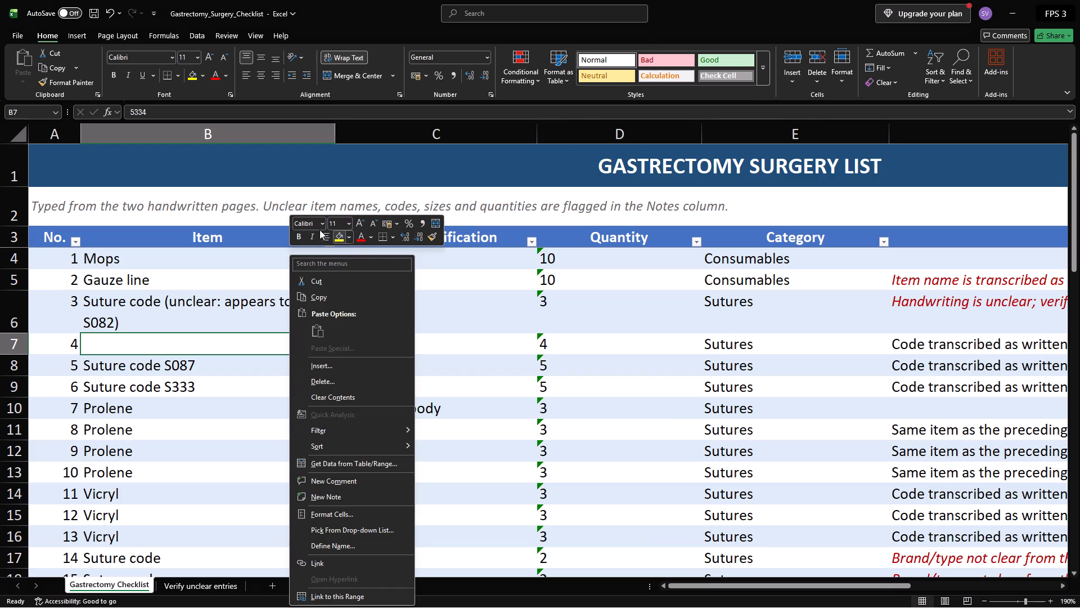
click(320, 233)
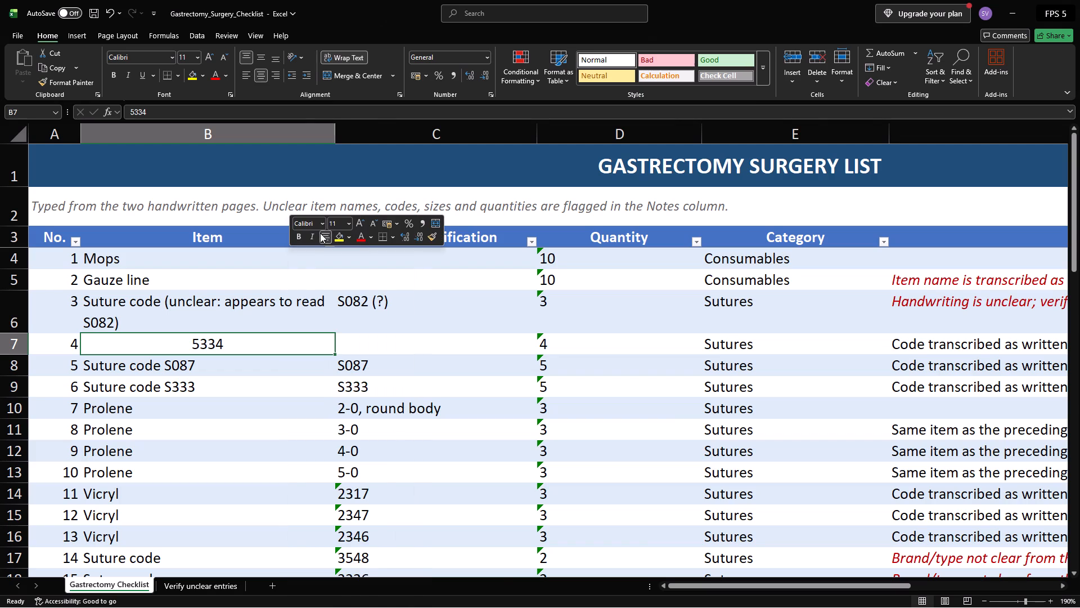
click(323, 236)
click(323, 236)
click(247, 78)
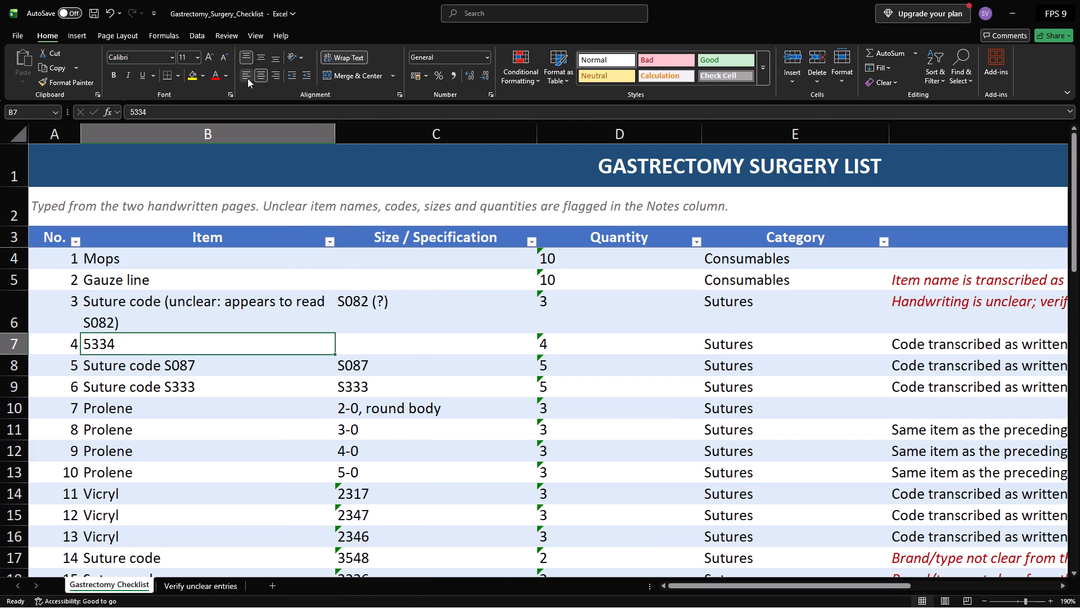
Replace the name of item 5 with a left-aligned 5087 and clear its Size / Specification cell.
click(206, 370)
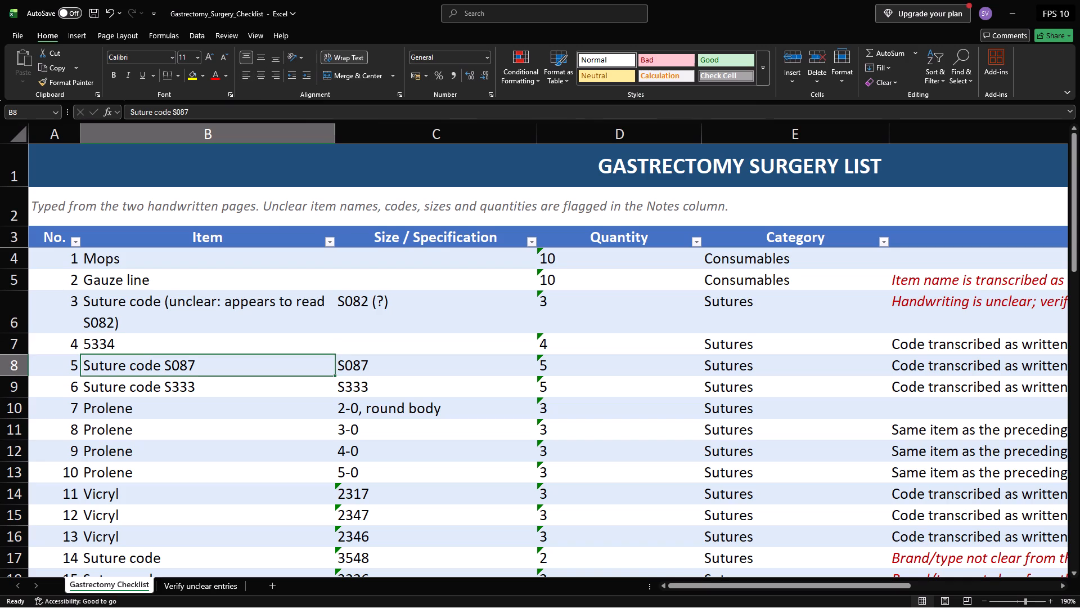
key(BackSpace)
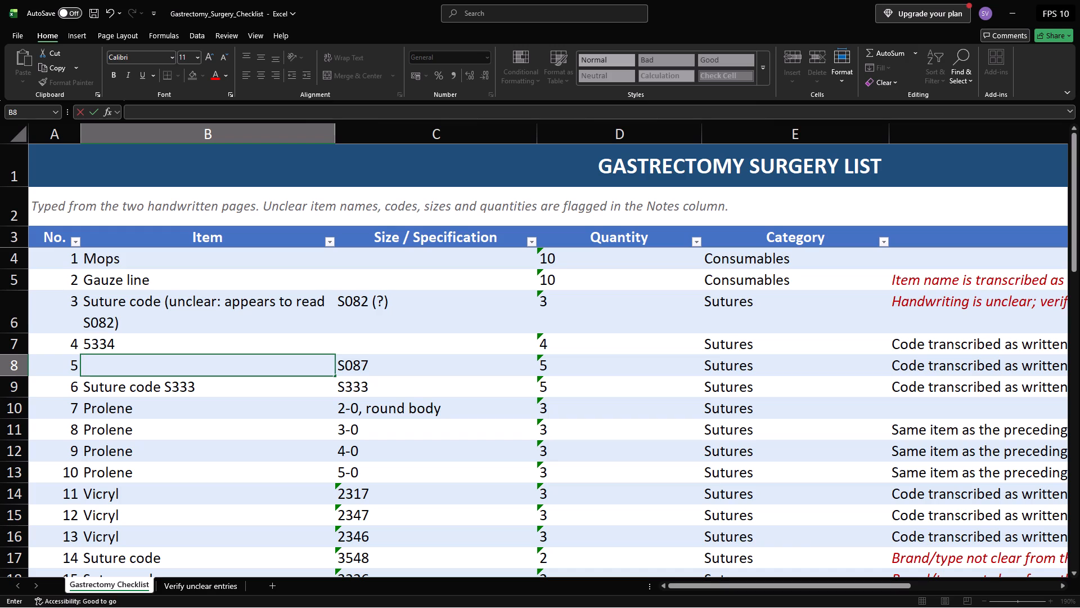
text(50)
text(87)
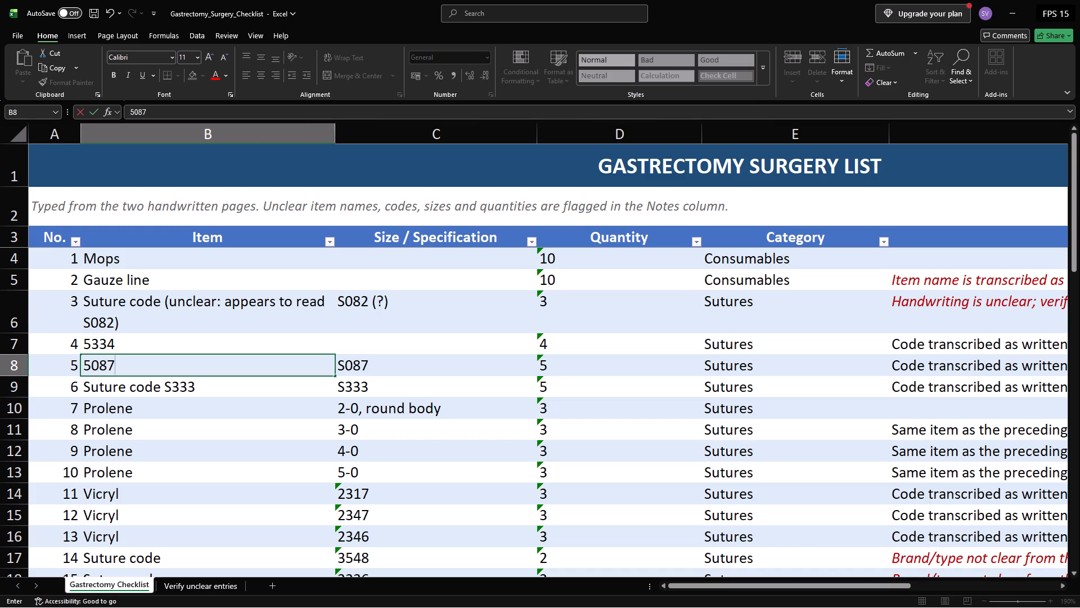
click(371, 361)
key(BackSpace)
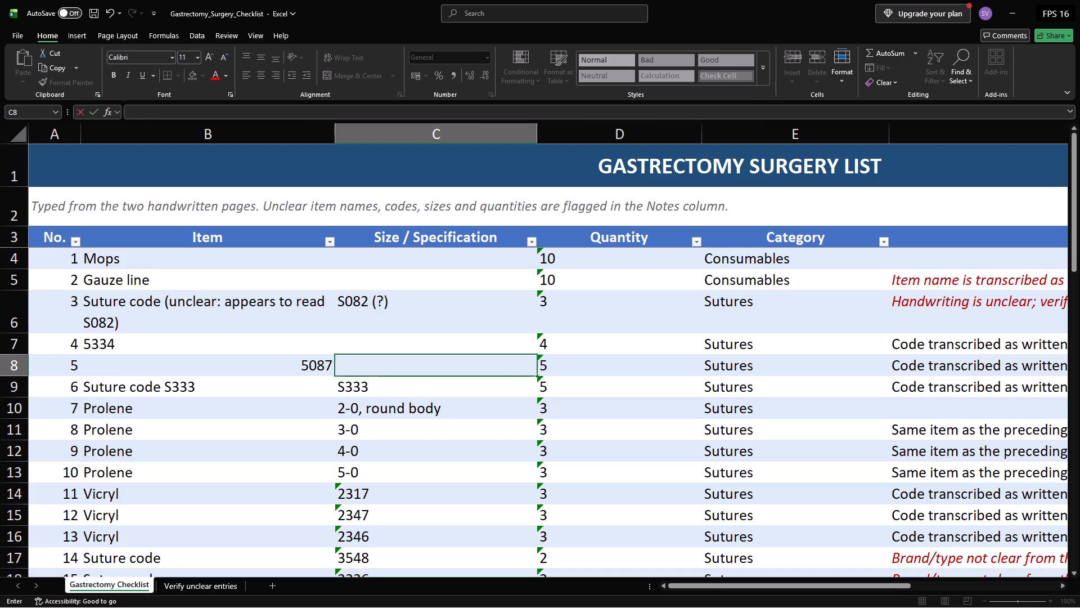
click(274, 361)
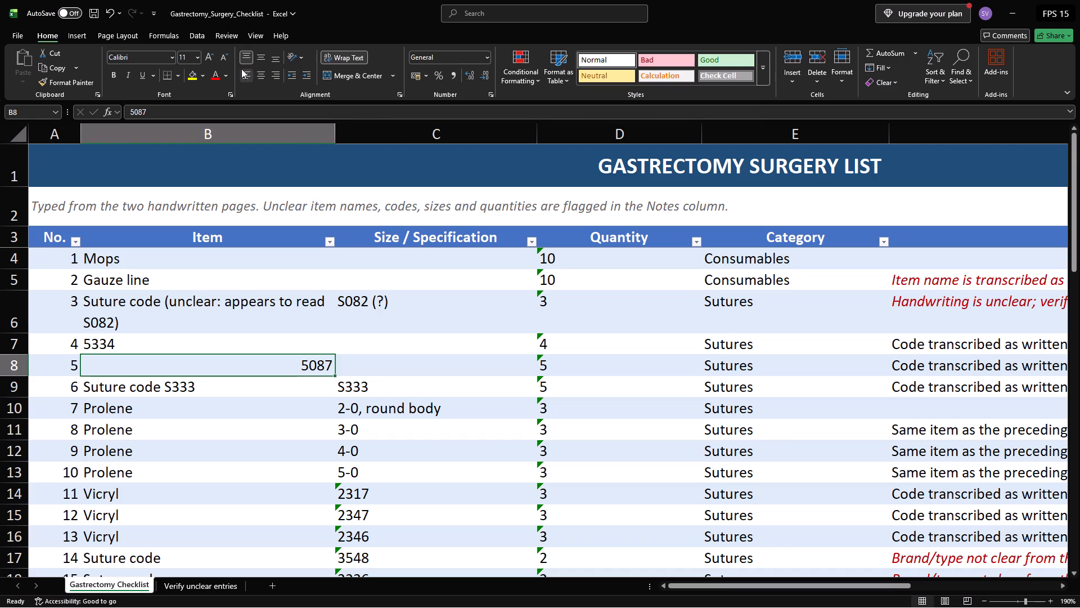
click(241, 69)
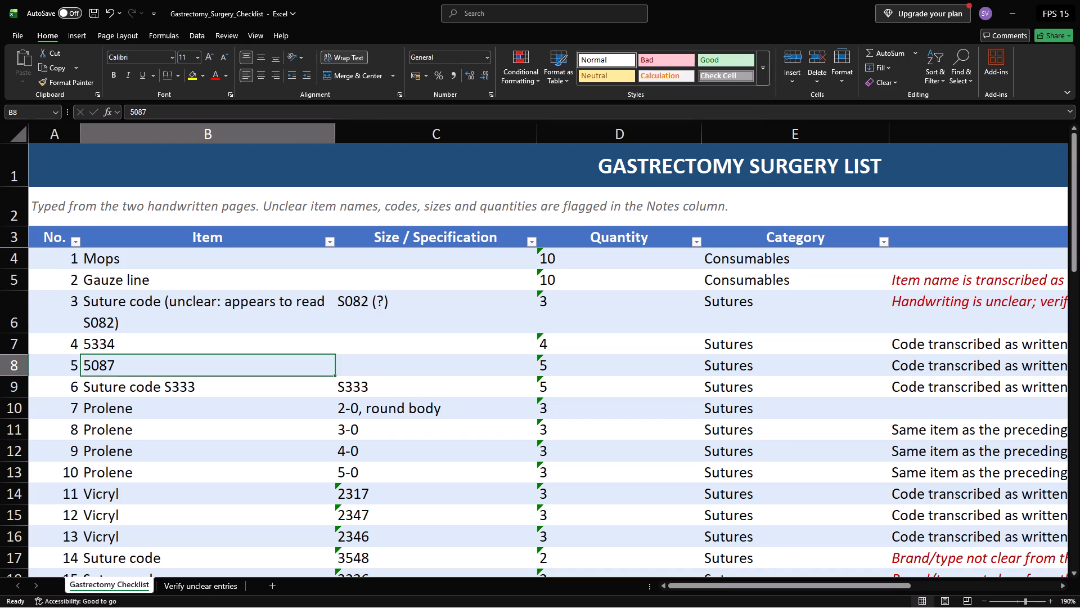
Replace the name of item 6 with a left-aligned 5333 and clear its Size / Specification cell.
click(161, 392)
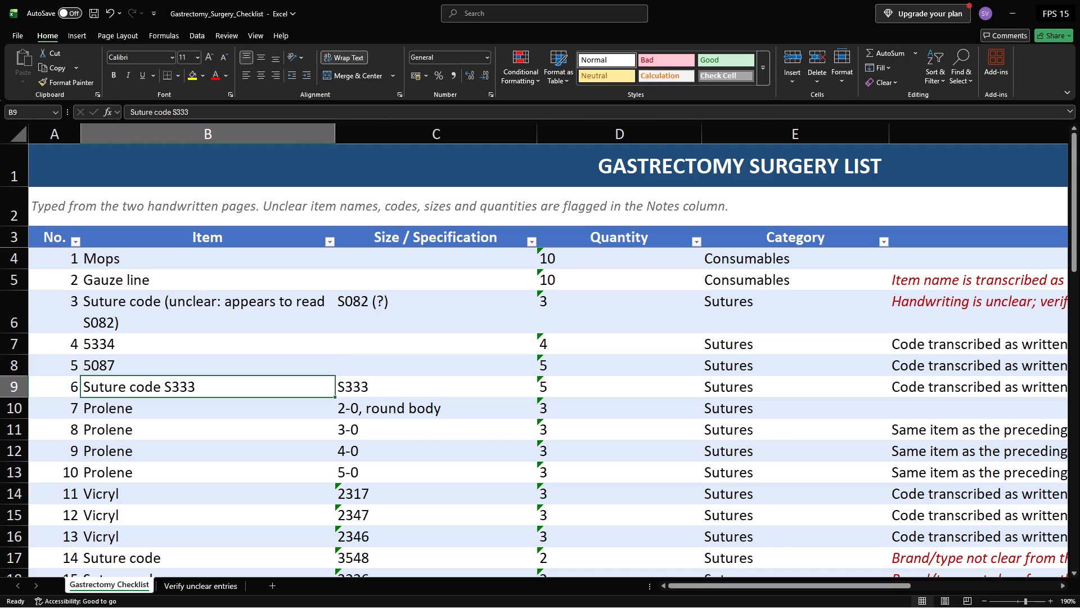
key(BackSpace)
text(5333)
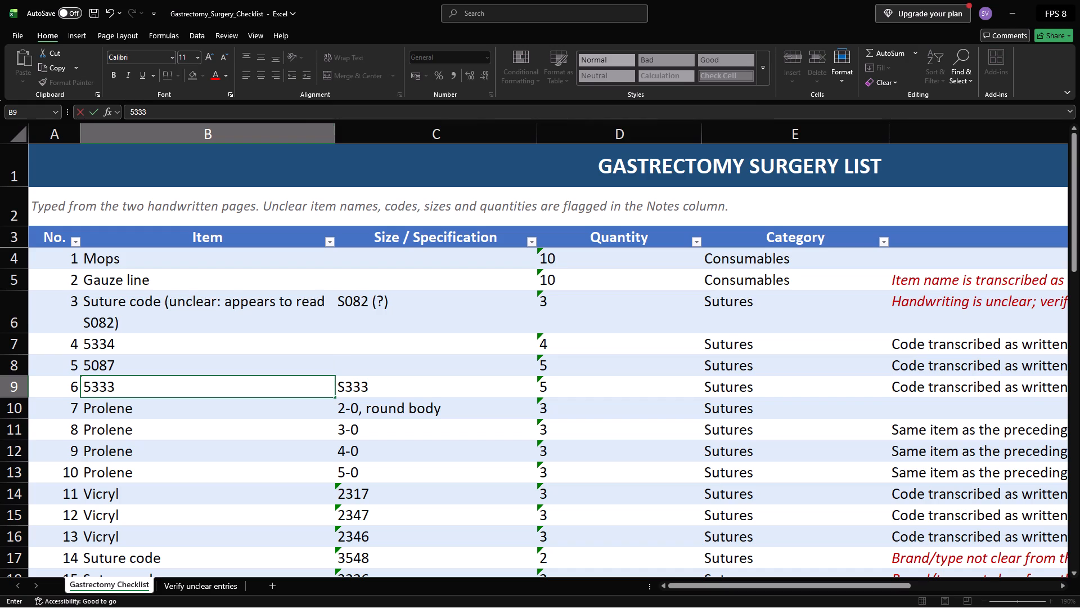
click(244, 74)
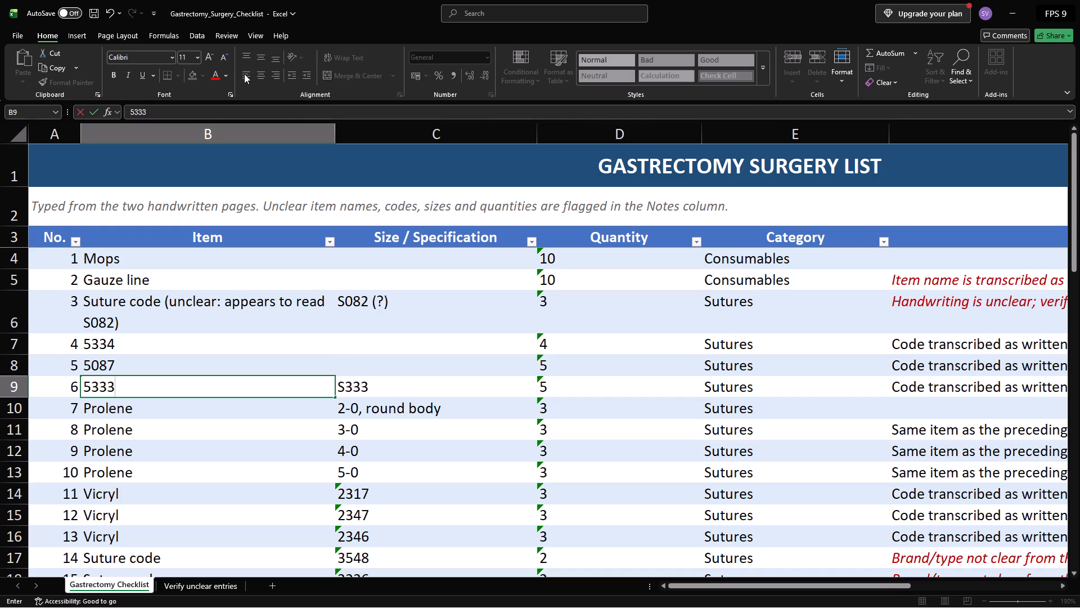
click(244, 74)
click(370, 384)
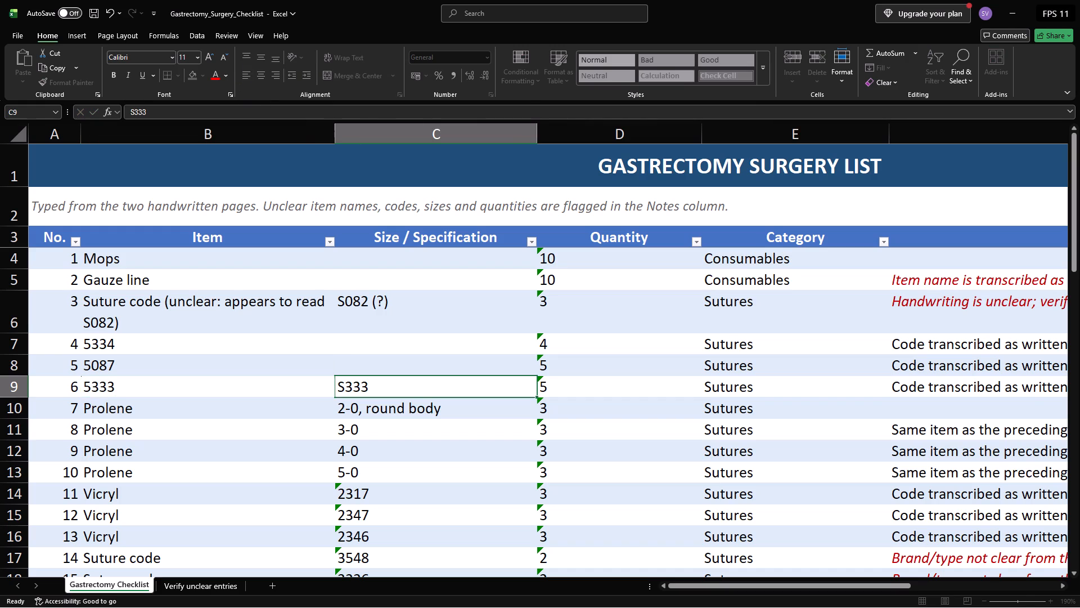
click(286, 387)
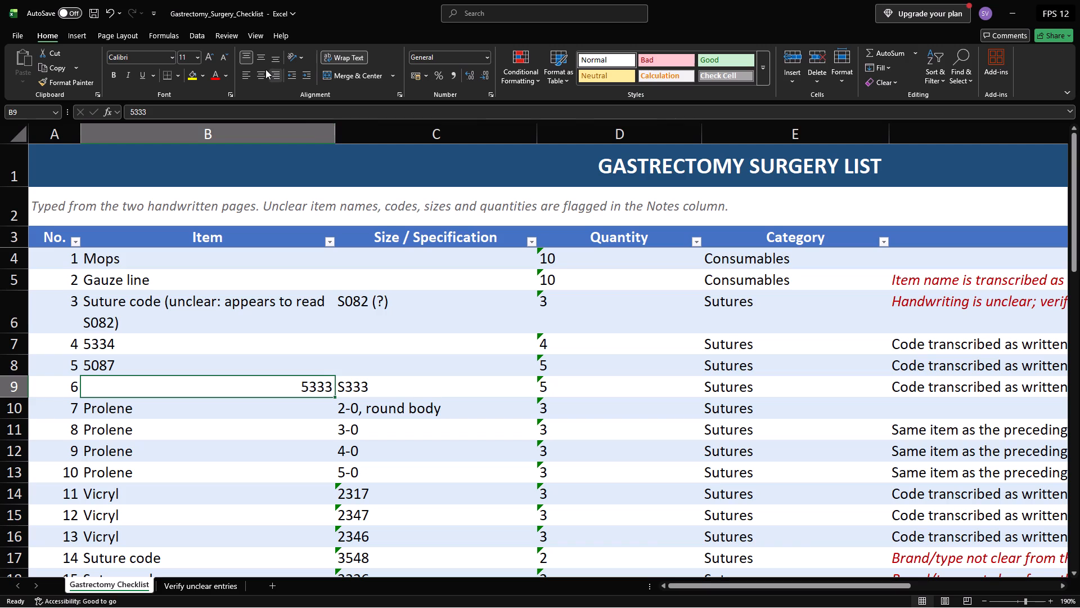
click(246, 73)
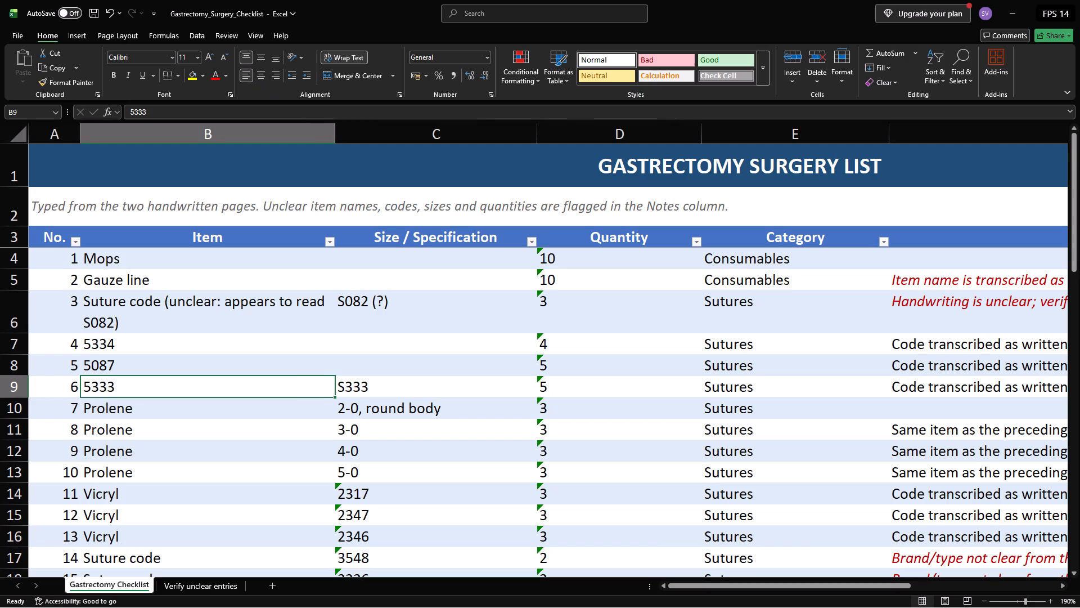
click(381, 390)
key(BackSpace)
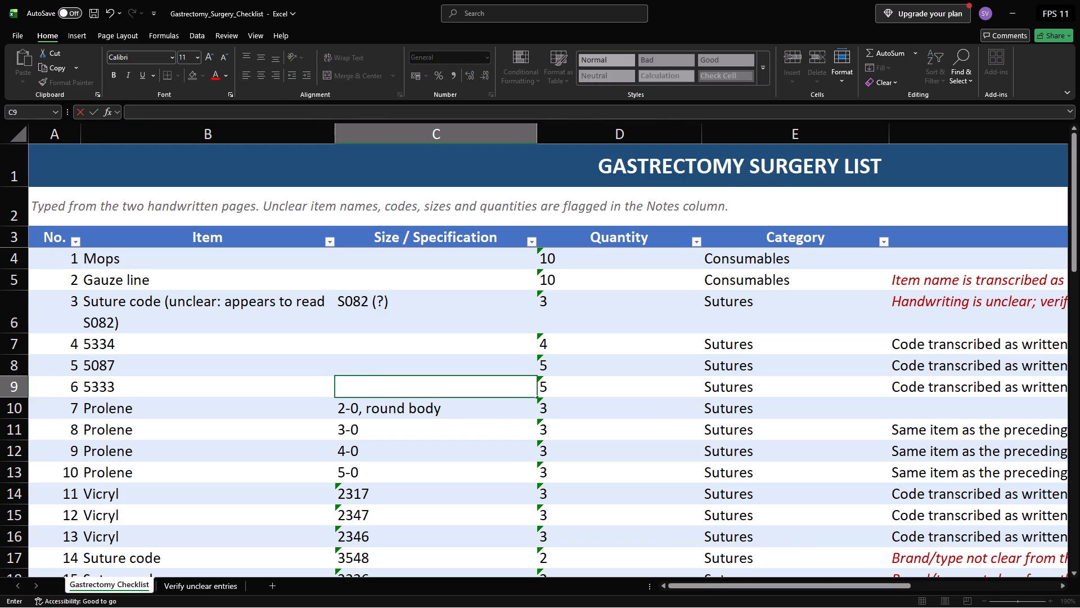
Replace the name of item 3 with a left-aligned 5062 and clear its Size / Specification cell.
click(357, 305)
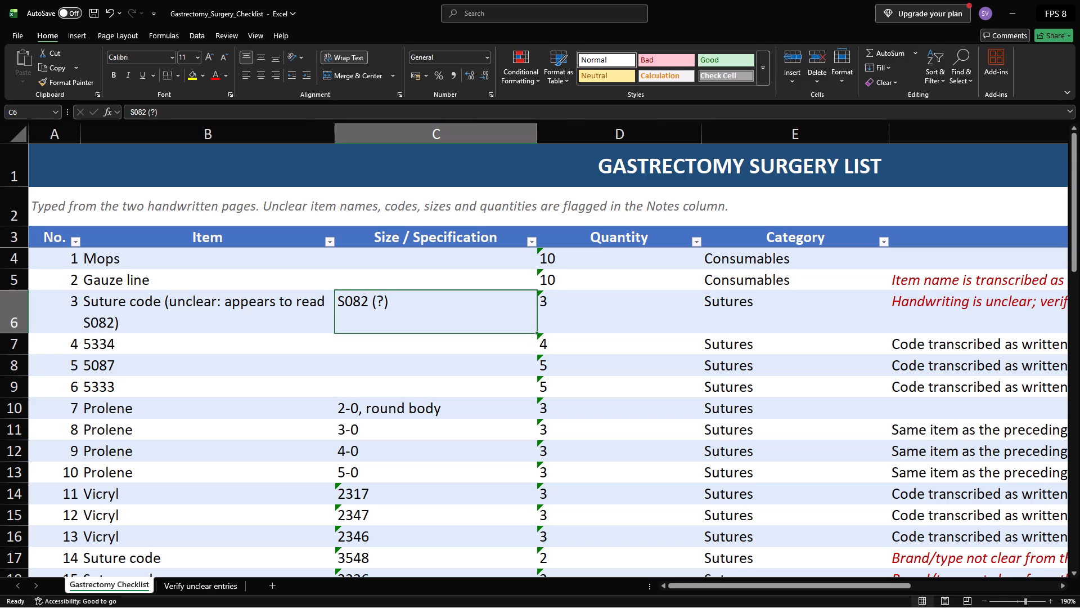
key(BackSpace)
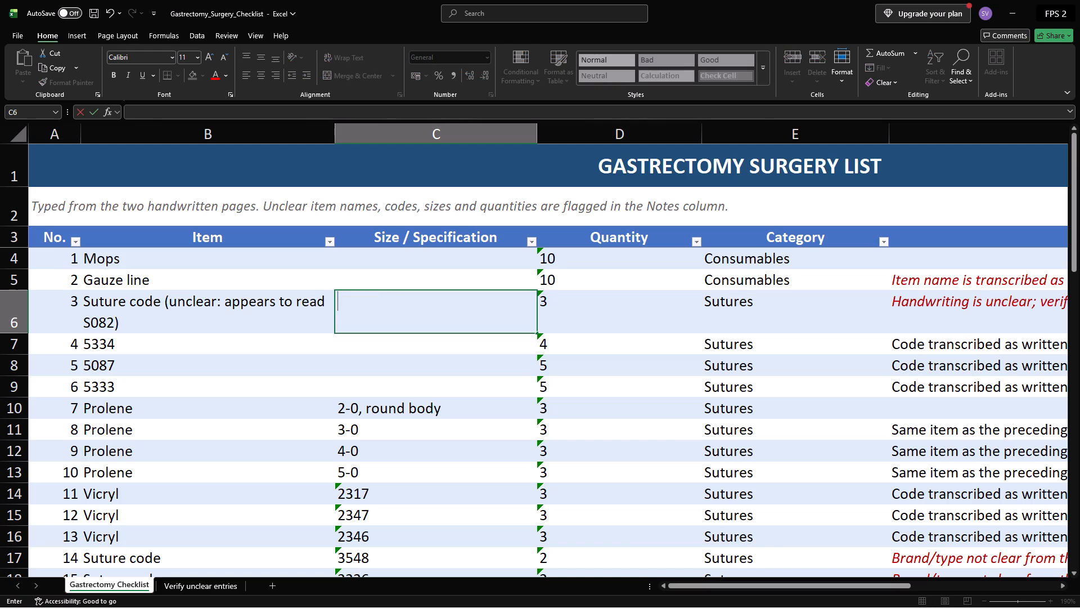
click(259, 316)
key(BackSpace)
text(50)
text(62)
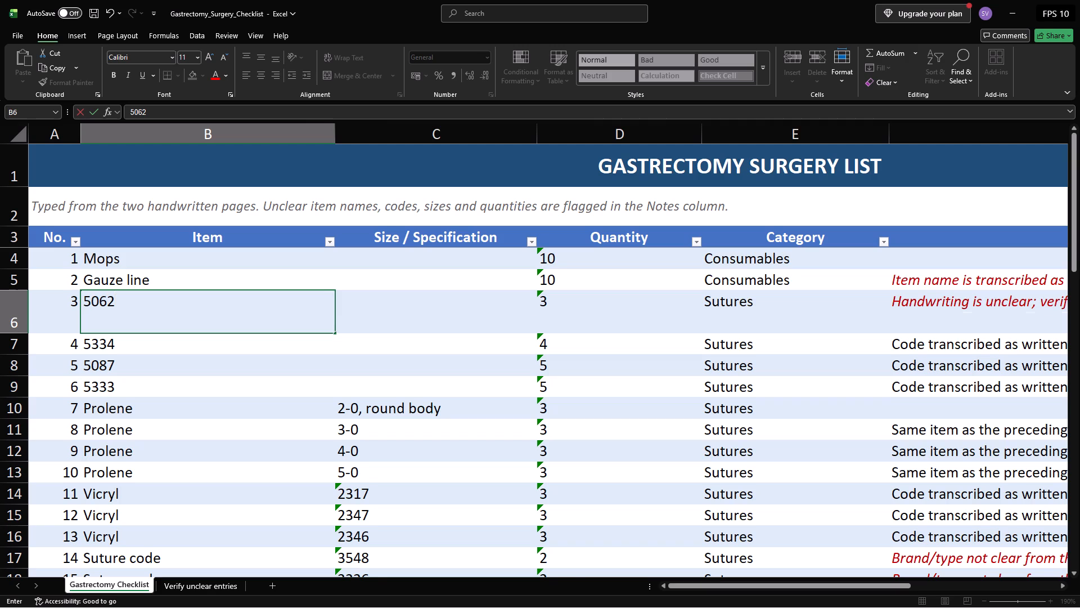
click(427, 303)
click(280, 301)
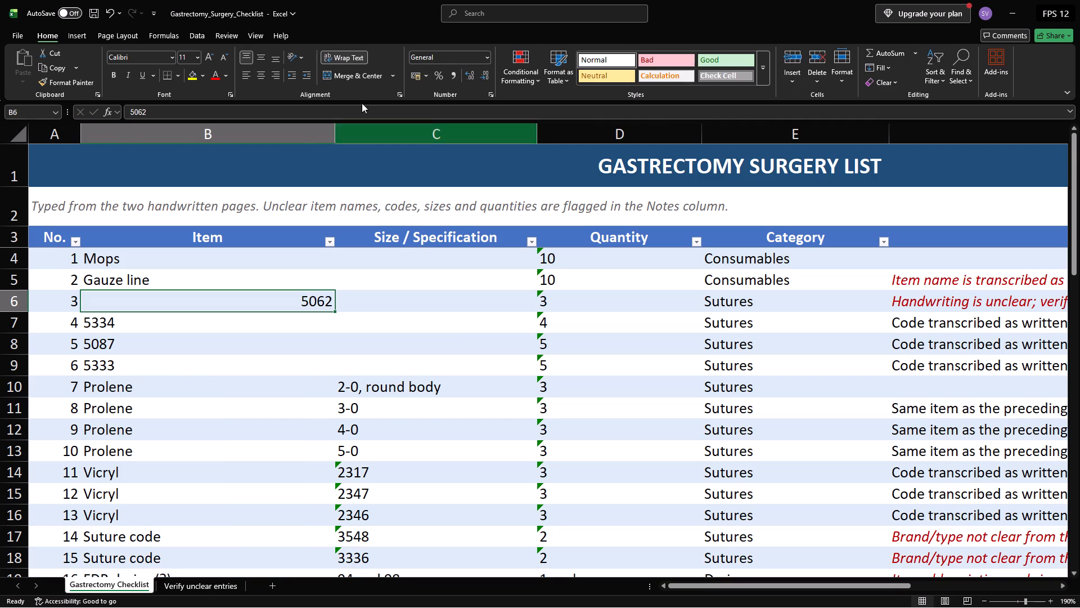
click(240, 76)
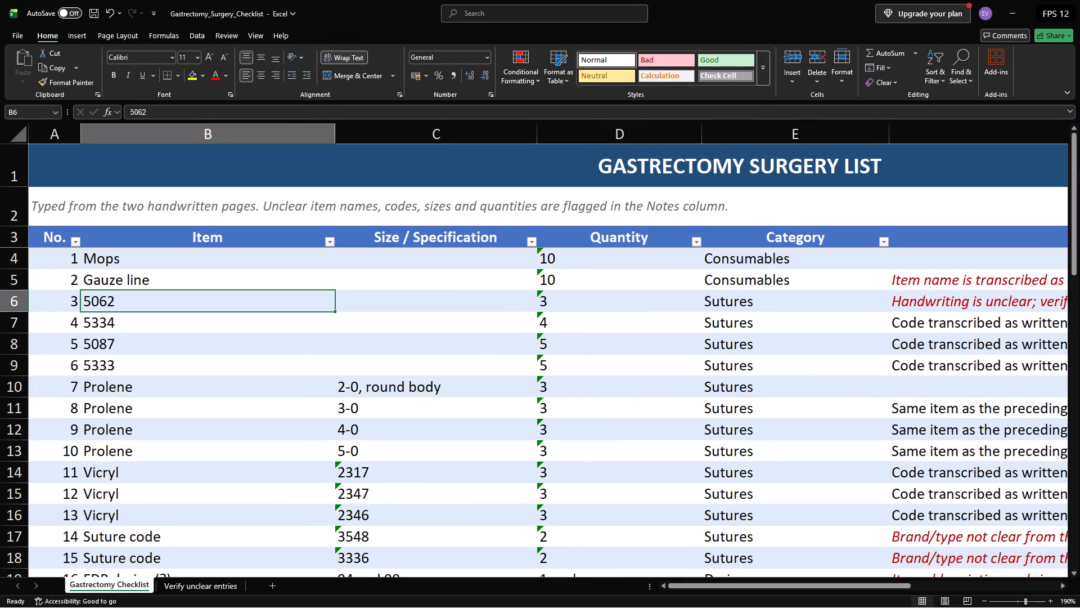
Set the Size / Specification of item 14, Suture code, to a left-aligned 3348.
scroll(117, 392, down, 1)
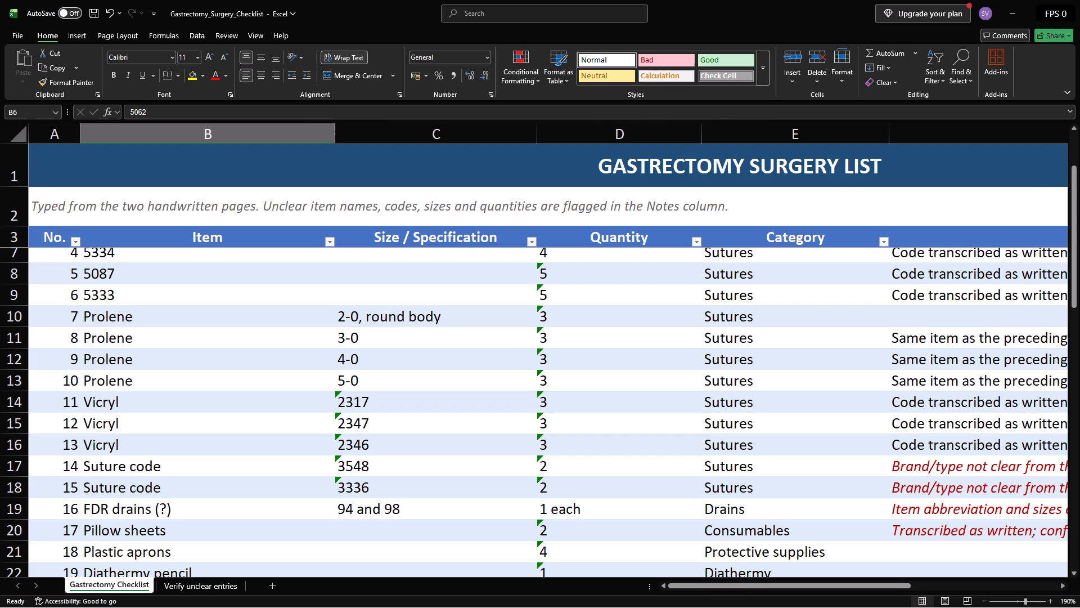
click(172, 466)
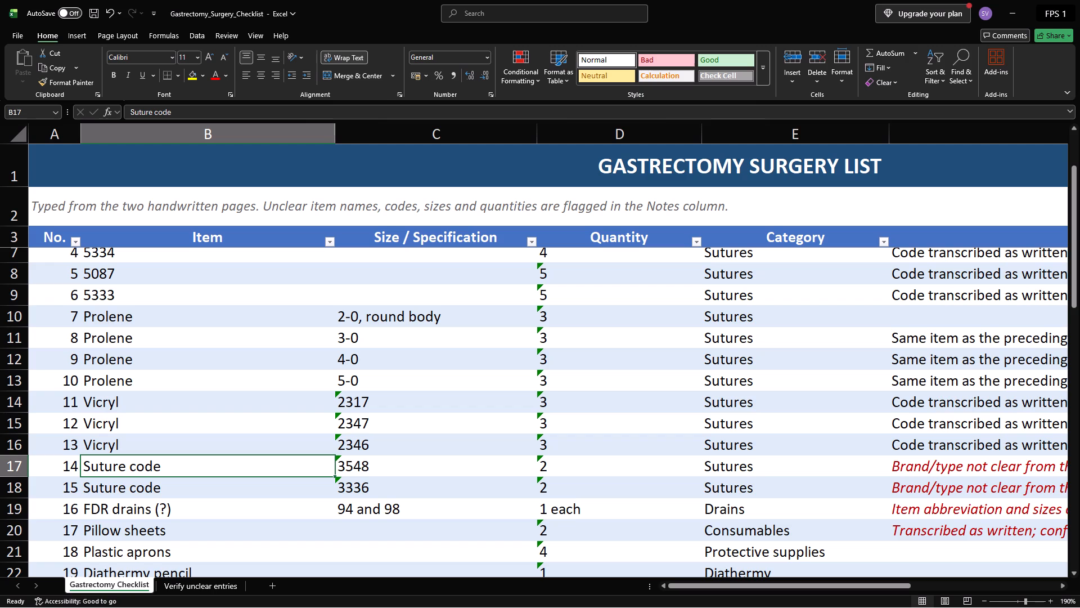
click(242, 467)
click(356, 477)
click(363, 472)
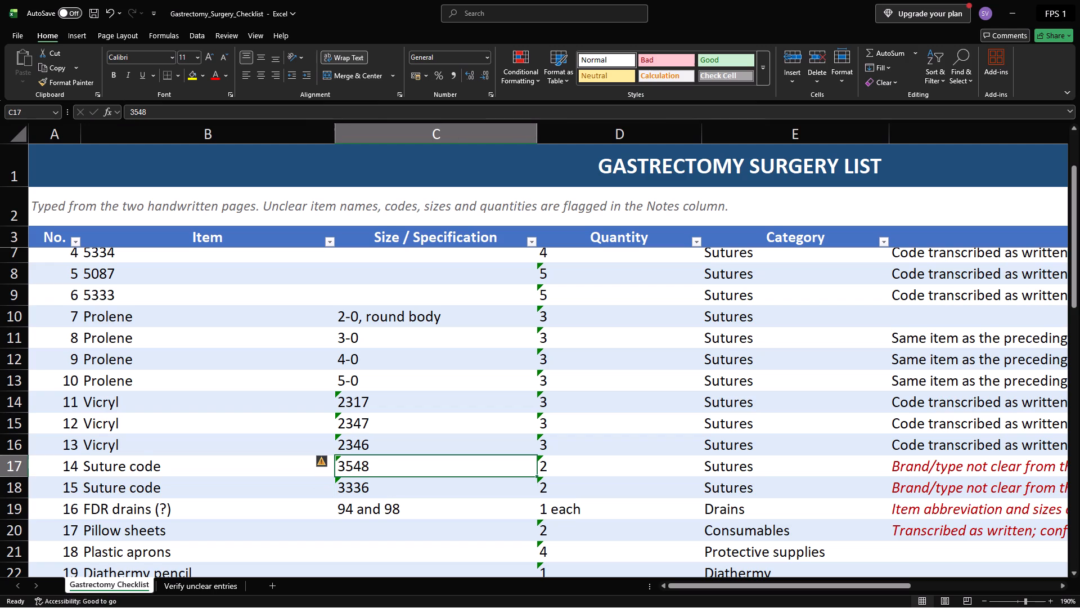
key(BackSpace)
text(3348)
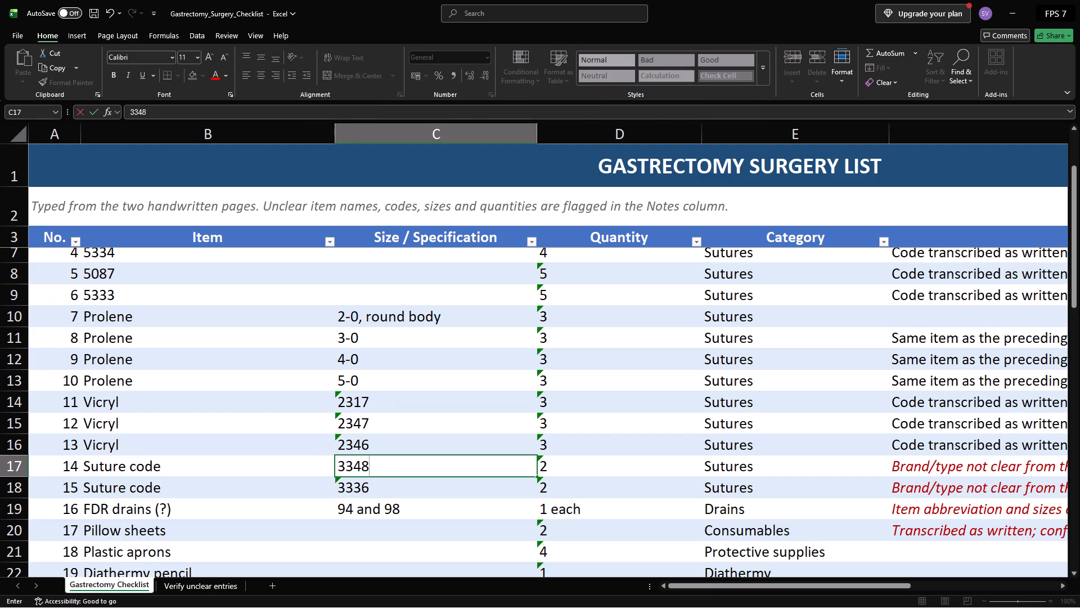
click(373, 492)
click(391, 468)
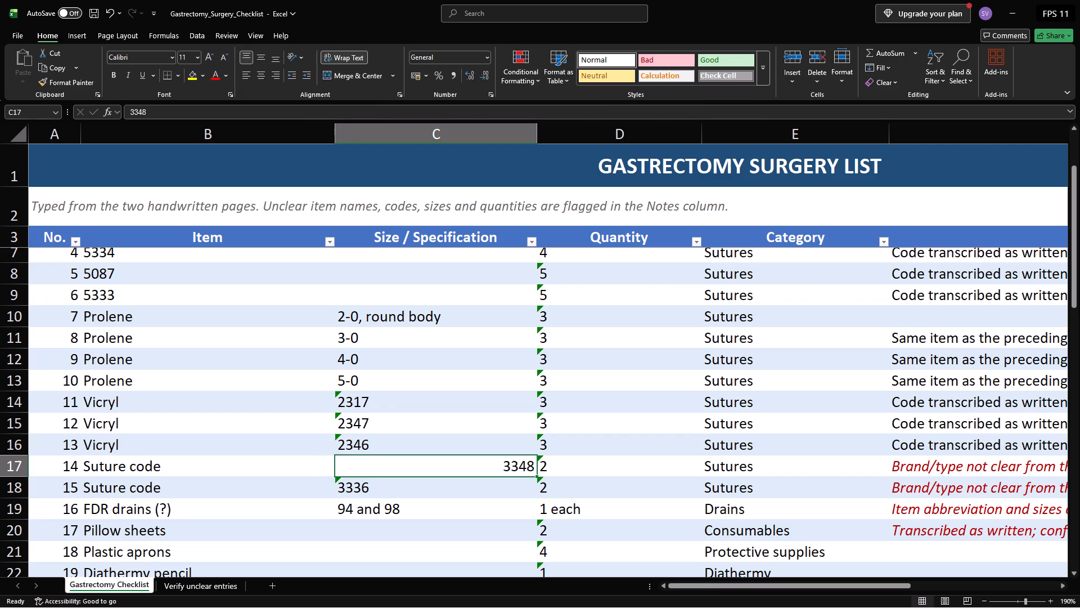
click(251, 73)
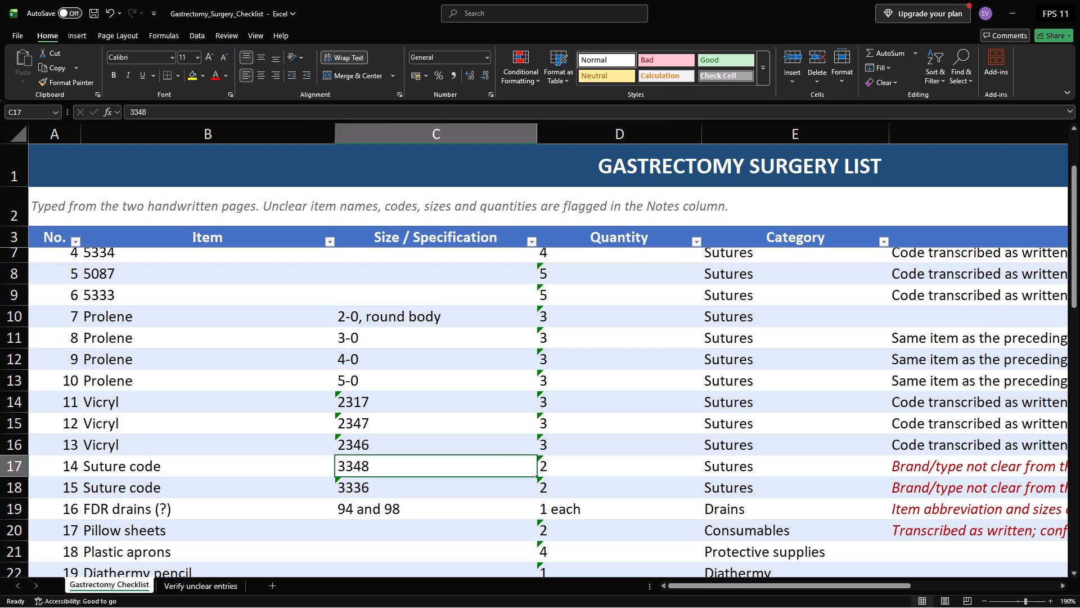
click(206, 469)
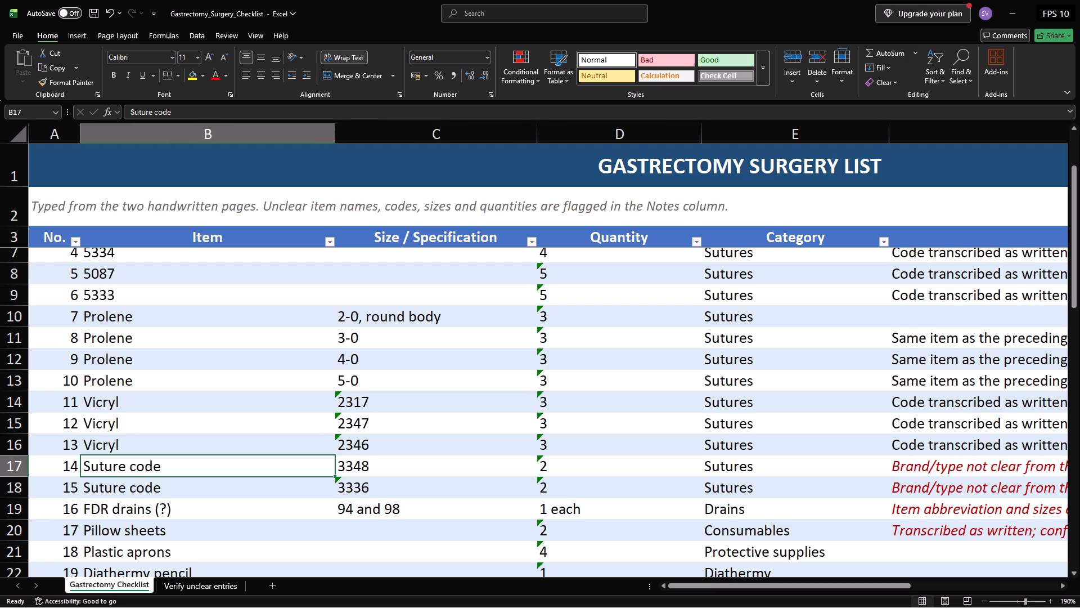
Rename item 16 as ADK Drain and set its Size / Specification to 24 and 28.
click(214, 511)
key(BackSpace)
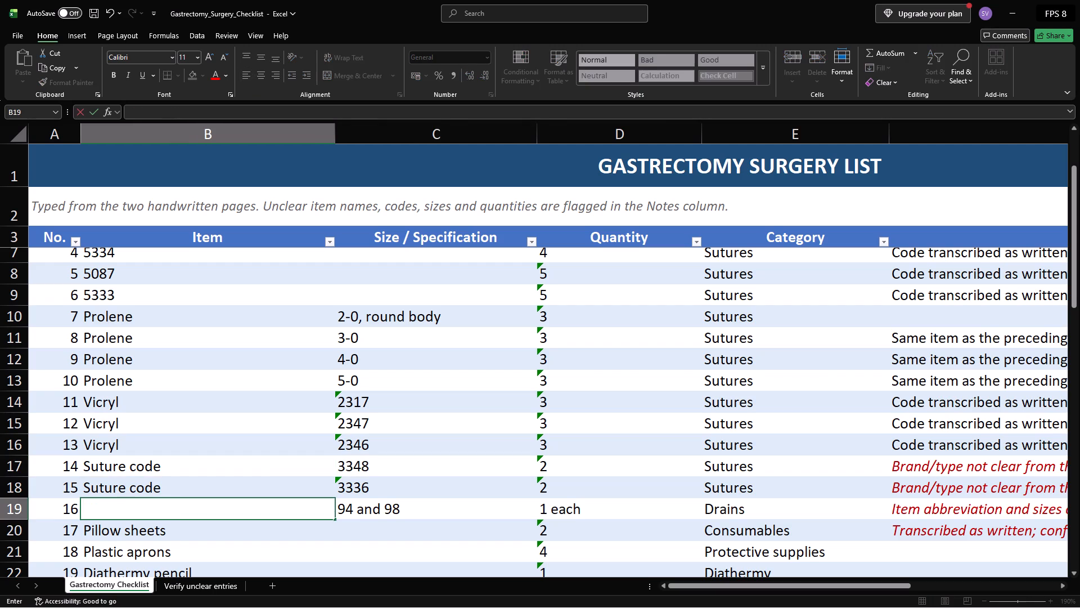
key(shift+a)
key(shift+d)
key(shift+k)
key(space)
key(shift+d)
text(ra)
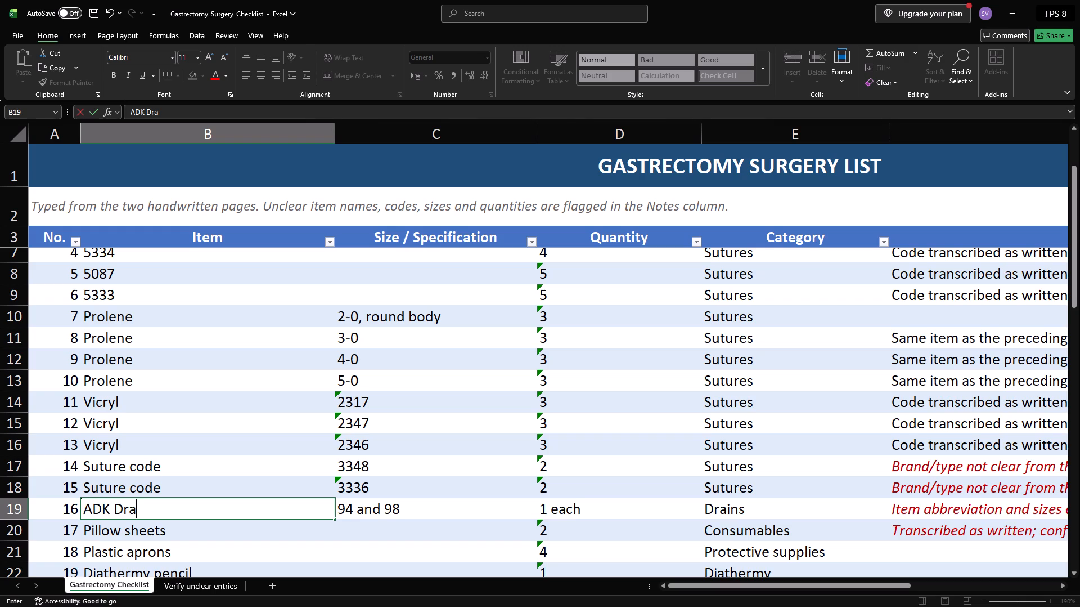
text(in)
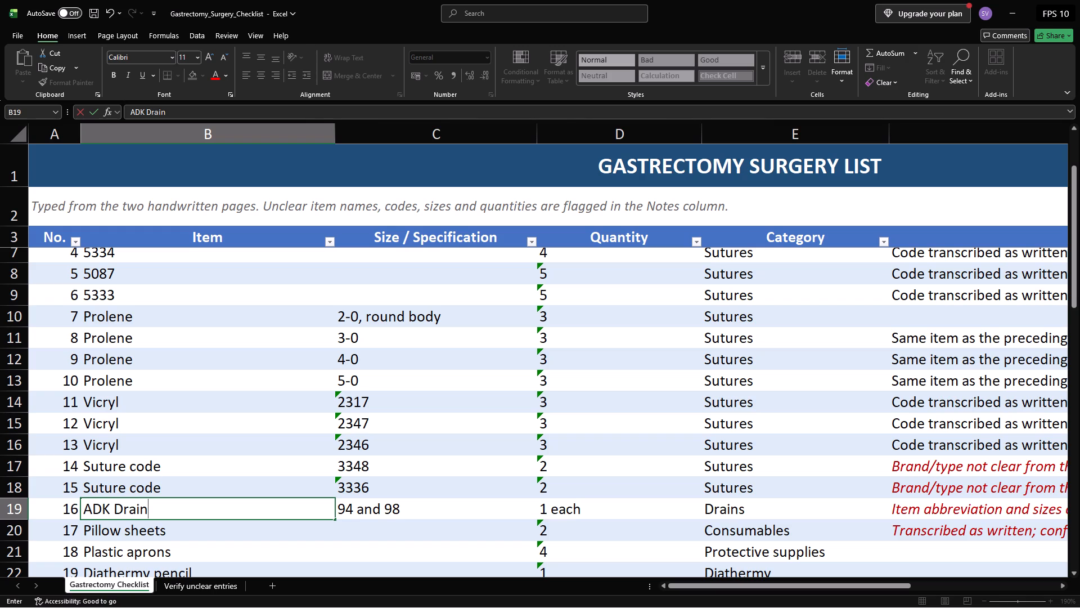
click(396, 511)
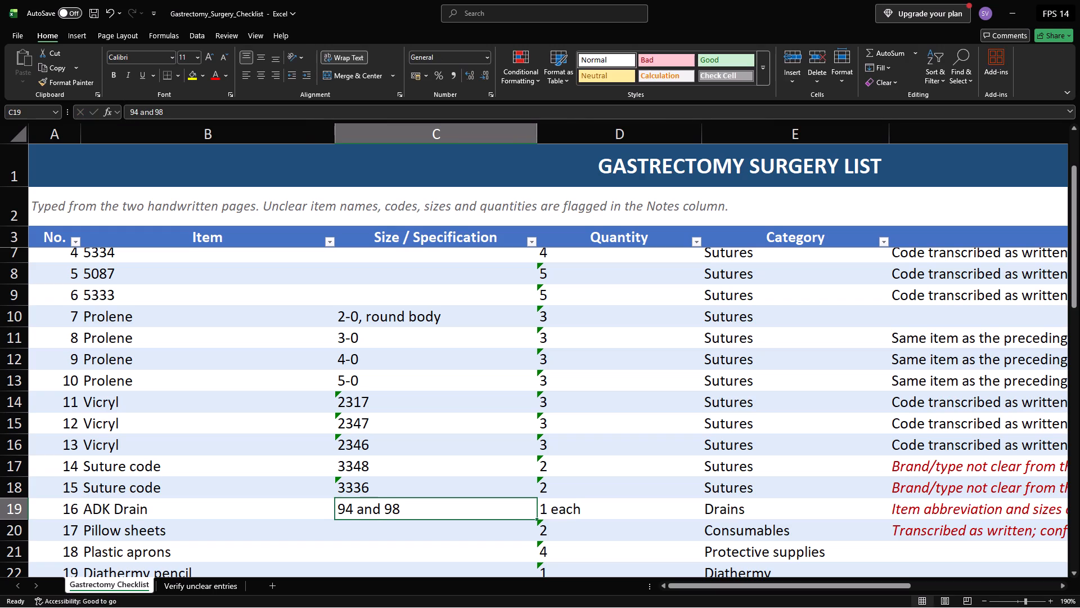
key(BackSpace)
key(2)
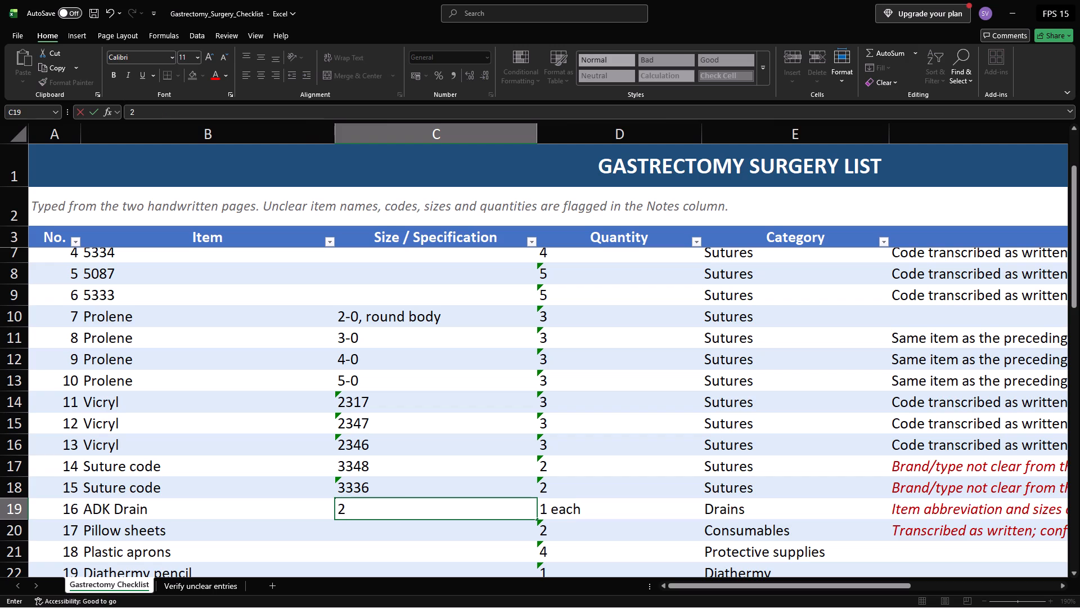
text(4 an)
text(d 28)
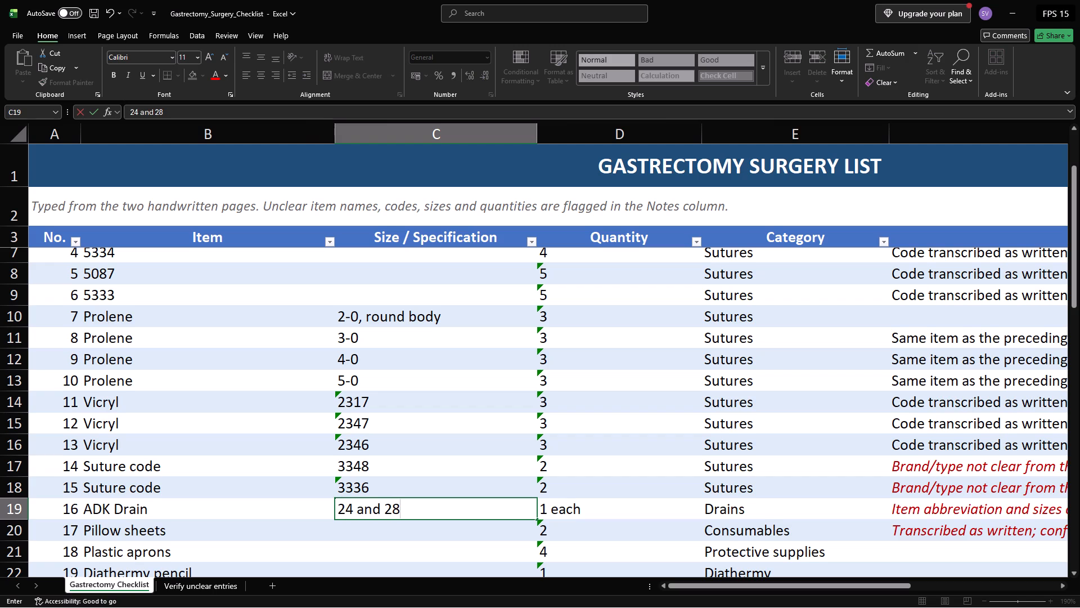
Rename item 17 as Plain sheets.
scroll(316, 445, down, 3)
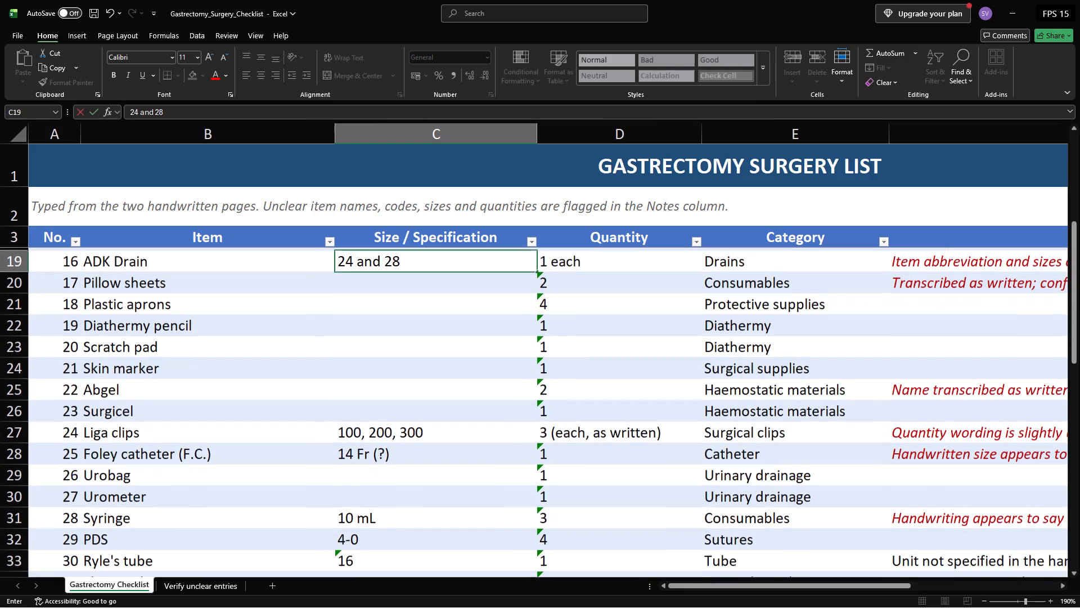
scroll(316, 445, up, 1)
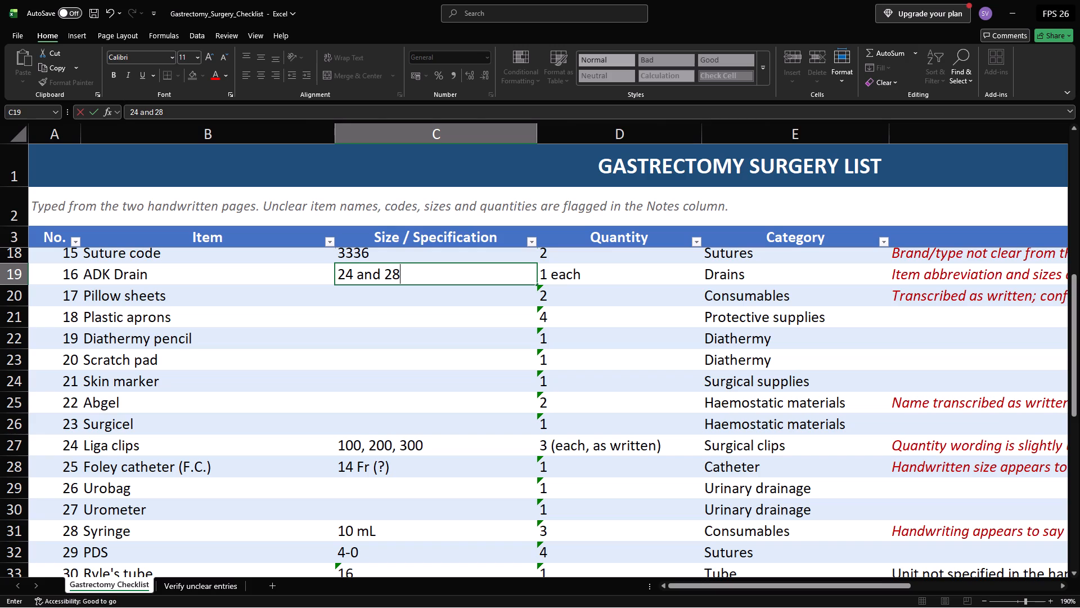
click(117, 293)
key(BackSpace)
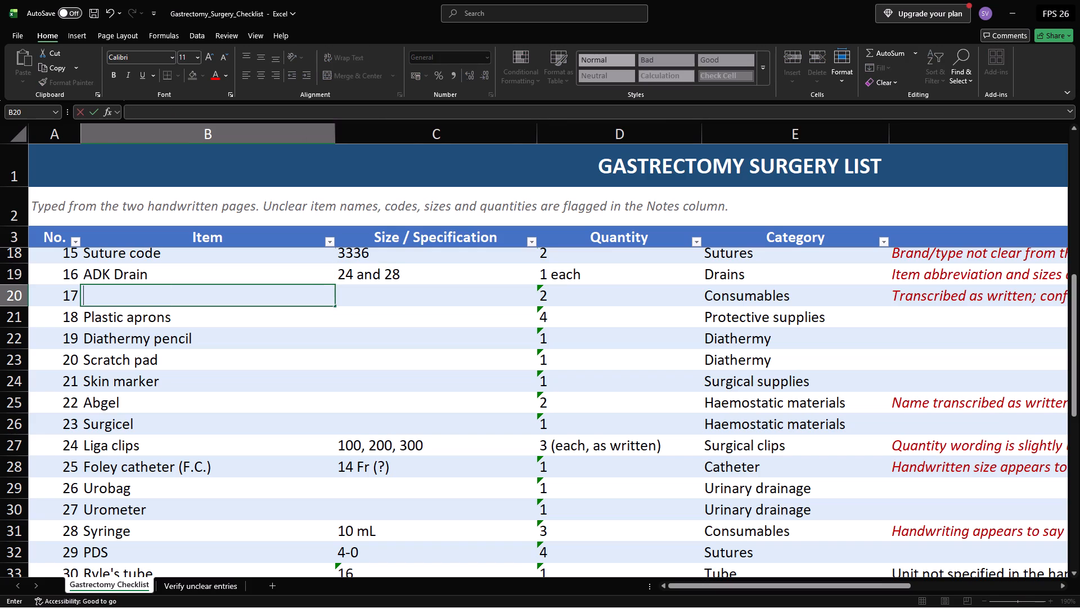
text(pi)
key(BackSpace)
text(lain)
key(space)
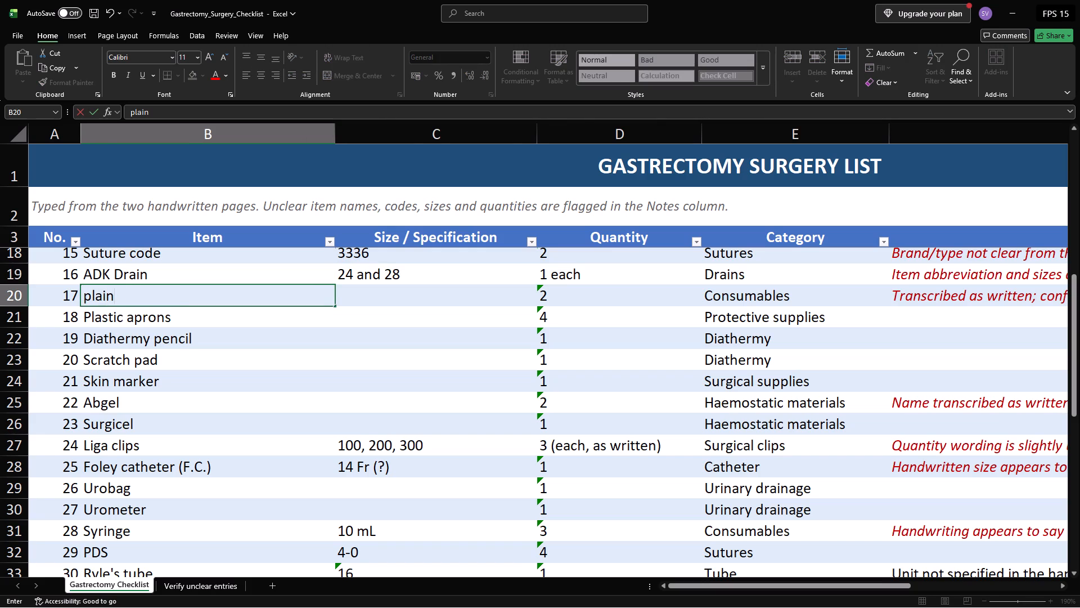
key(BackSpace)
key(BackSpace)
key(BackSpace)
key(BackSpace)
key(BackSpace)
key(BackSpace)
key(shift+p)
text(lain sheets)
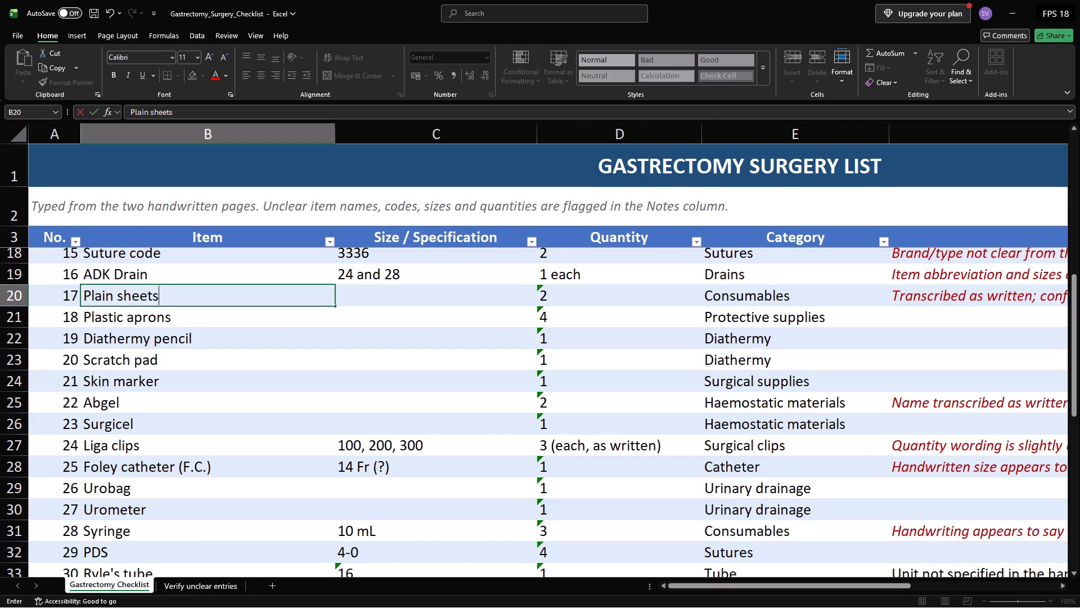
Clear the number, item name, quantity and category of the Scratch pad entry, item 20.
click(181, 363)
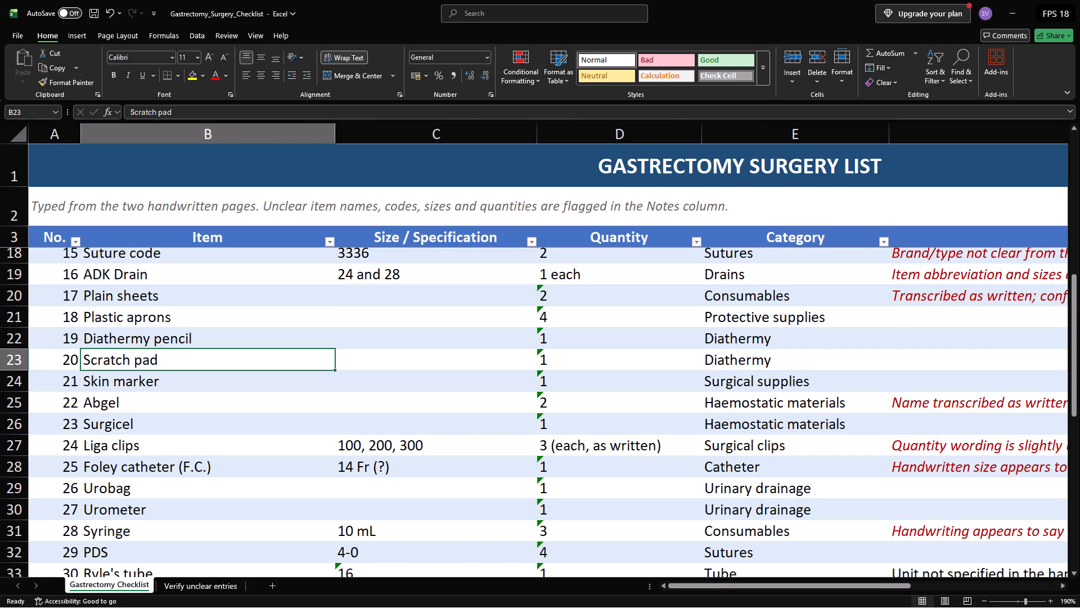
key(BackSpace)
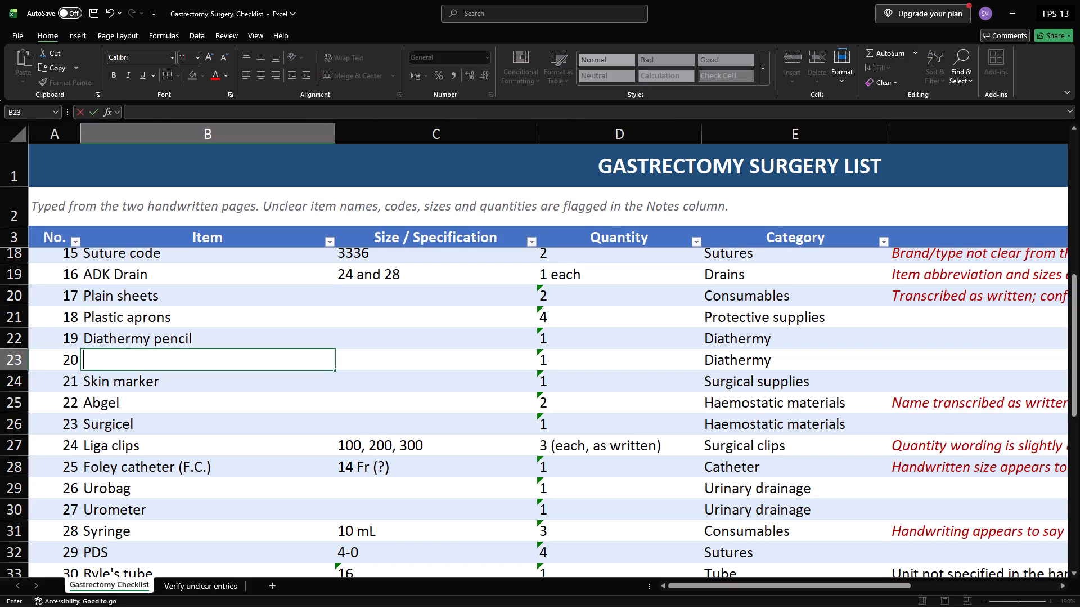
click(77, 368)
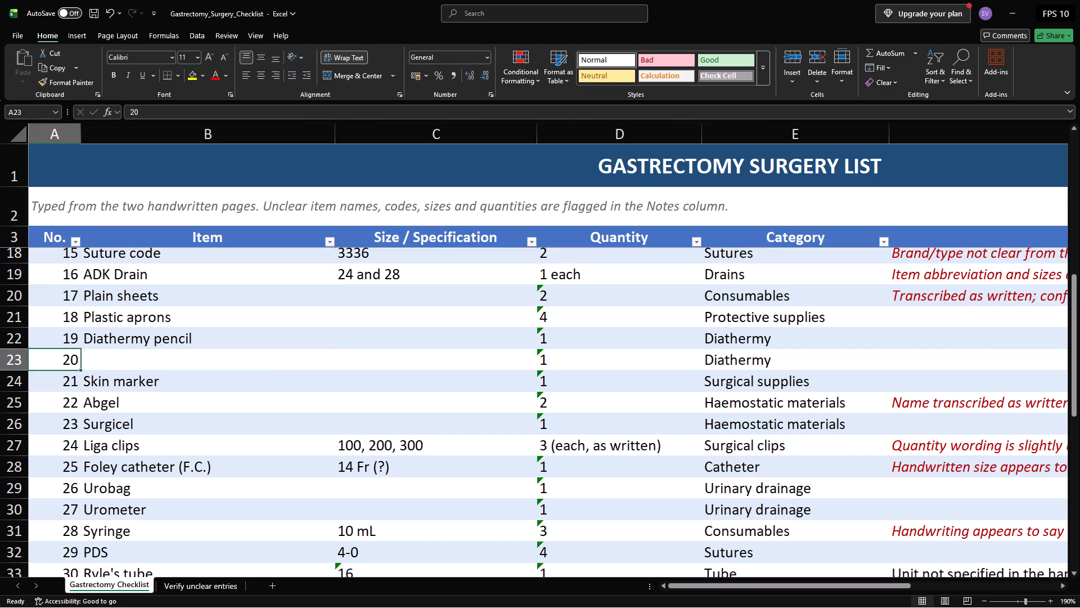
key(BackSpace)
click(593, 369)
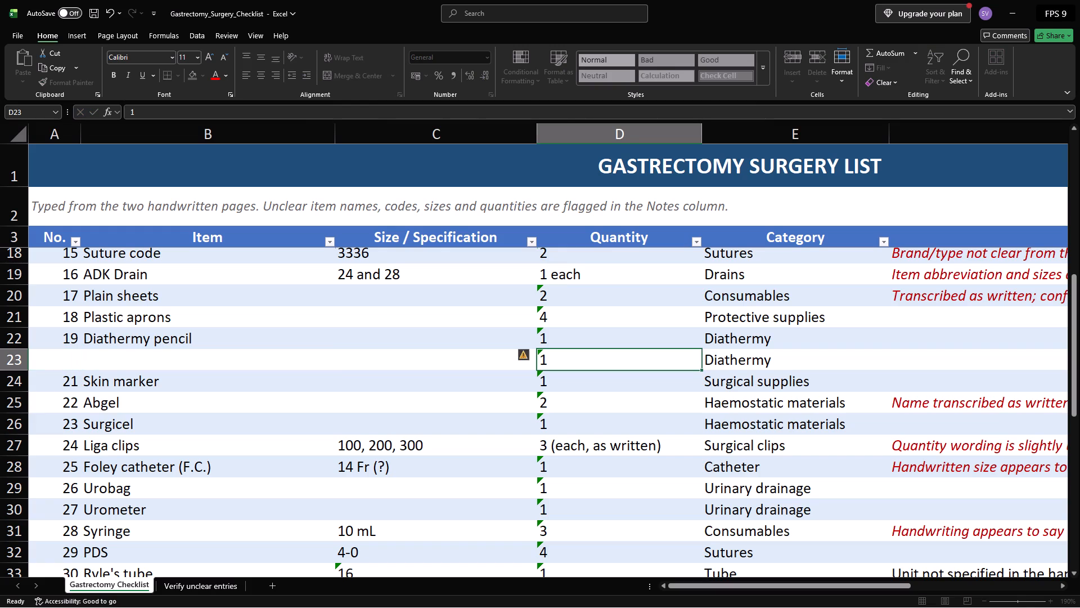
key(BackSpace)
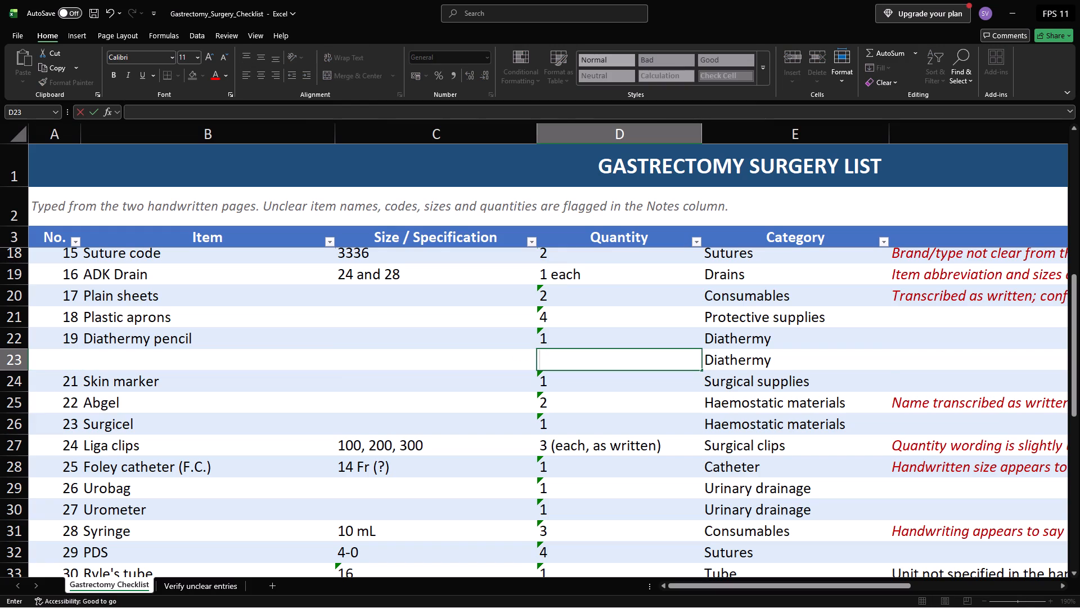
click(785, 363)
key(BackSpace)
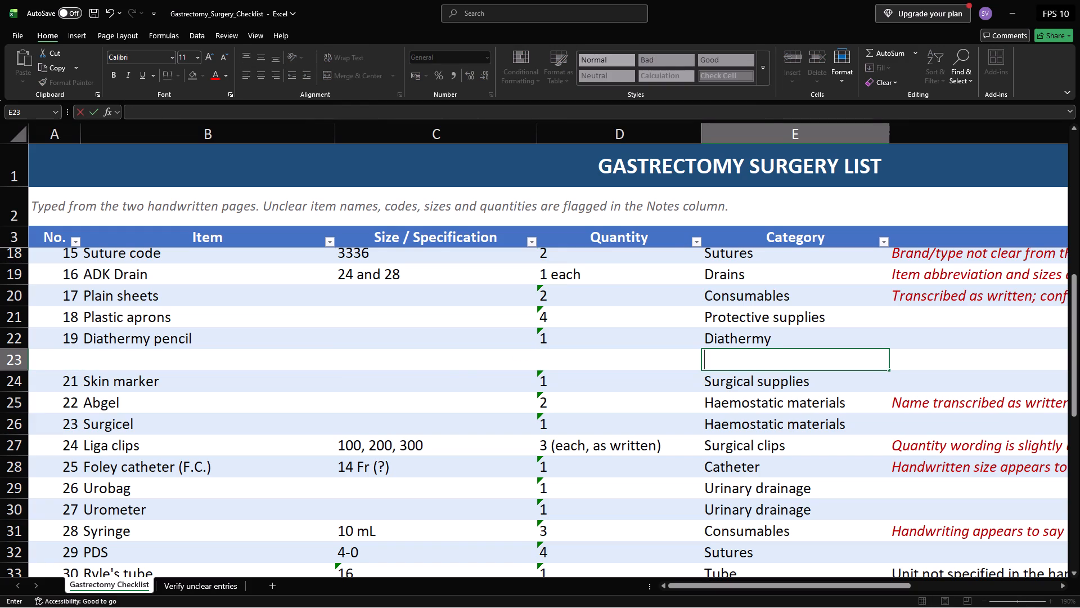
scroll(942, 350, left, 10)
scroll(942, 350, right, 7)
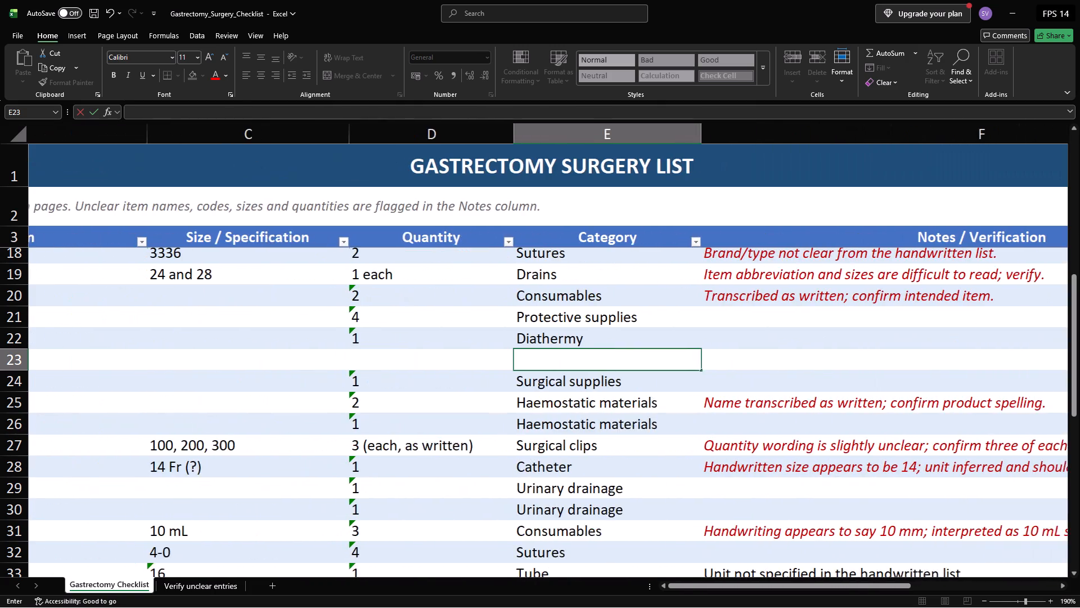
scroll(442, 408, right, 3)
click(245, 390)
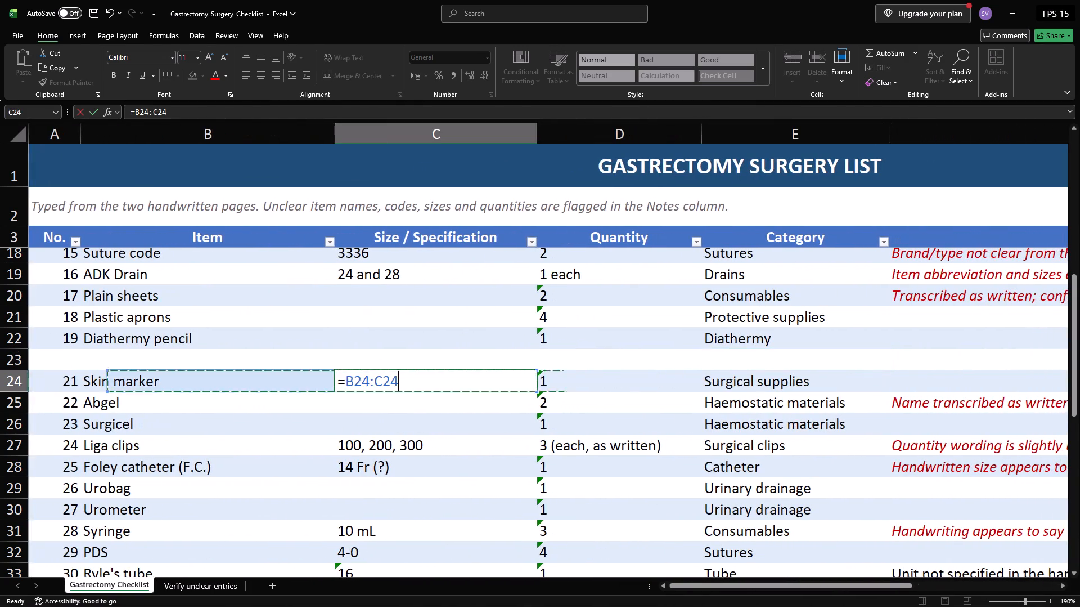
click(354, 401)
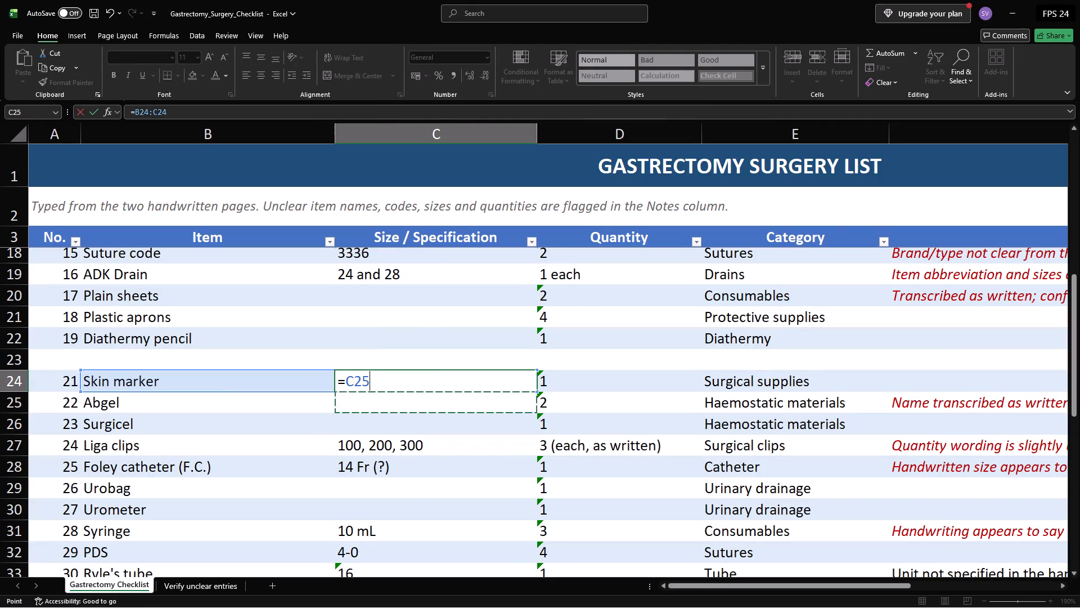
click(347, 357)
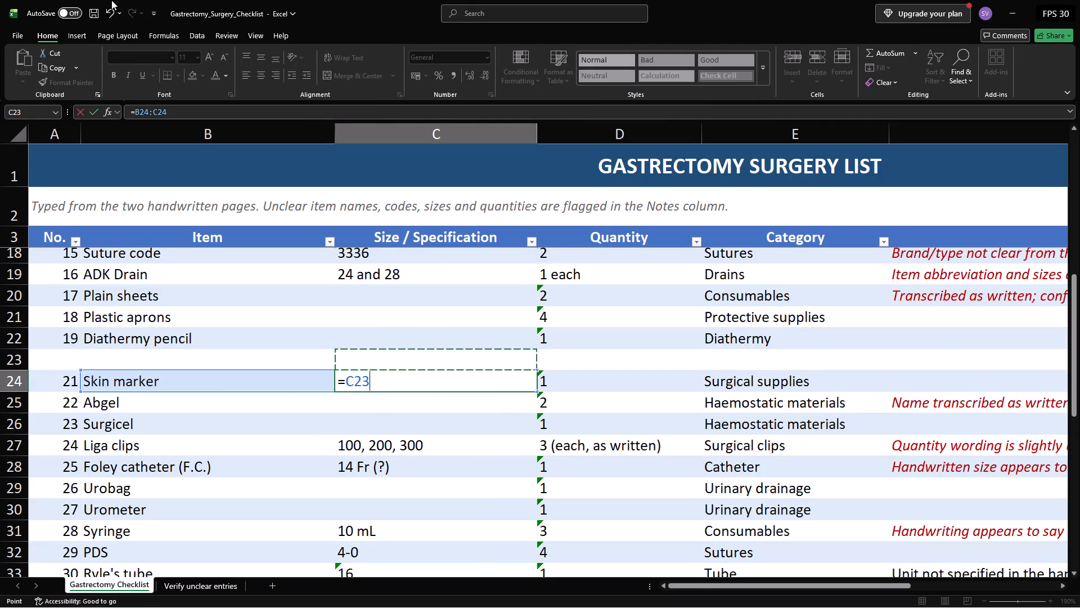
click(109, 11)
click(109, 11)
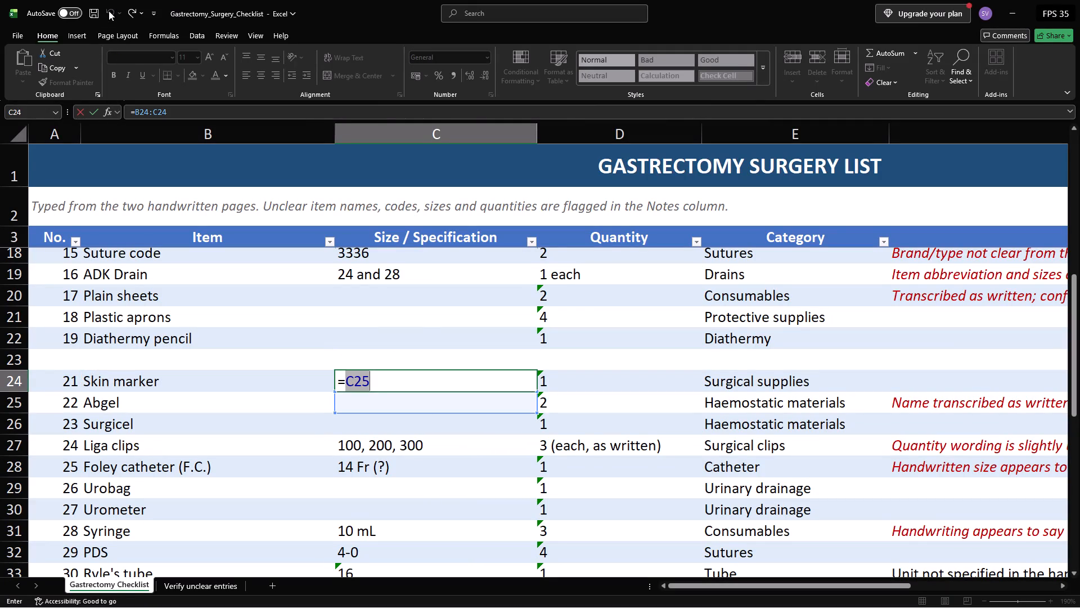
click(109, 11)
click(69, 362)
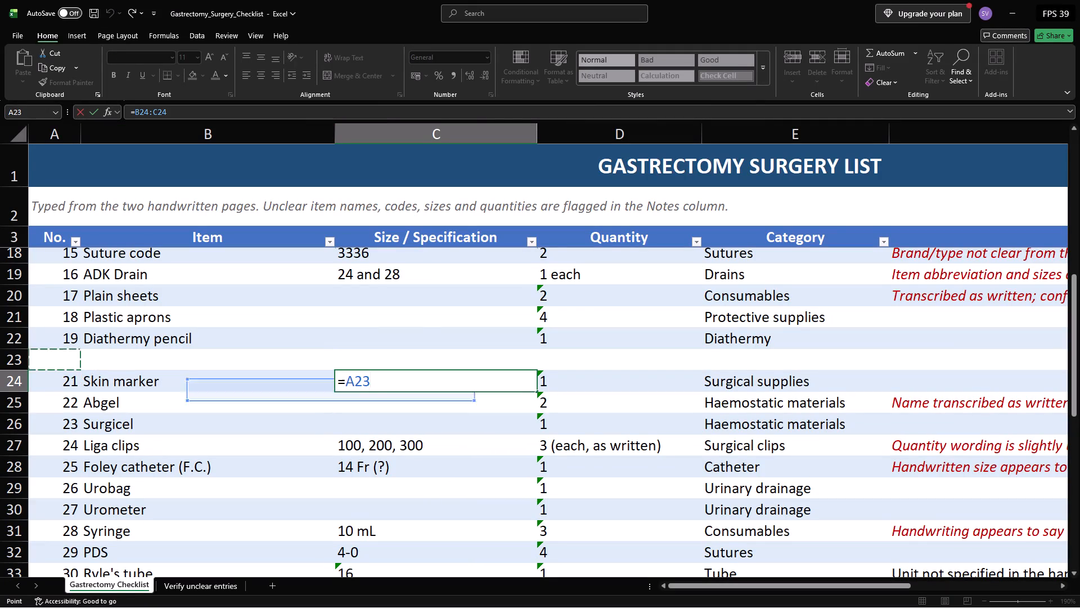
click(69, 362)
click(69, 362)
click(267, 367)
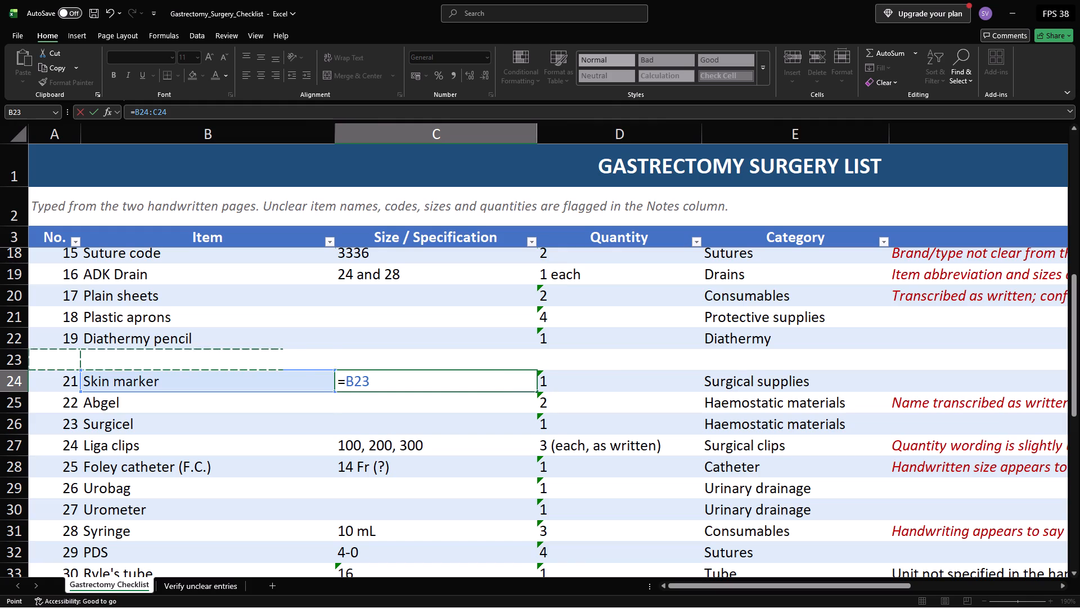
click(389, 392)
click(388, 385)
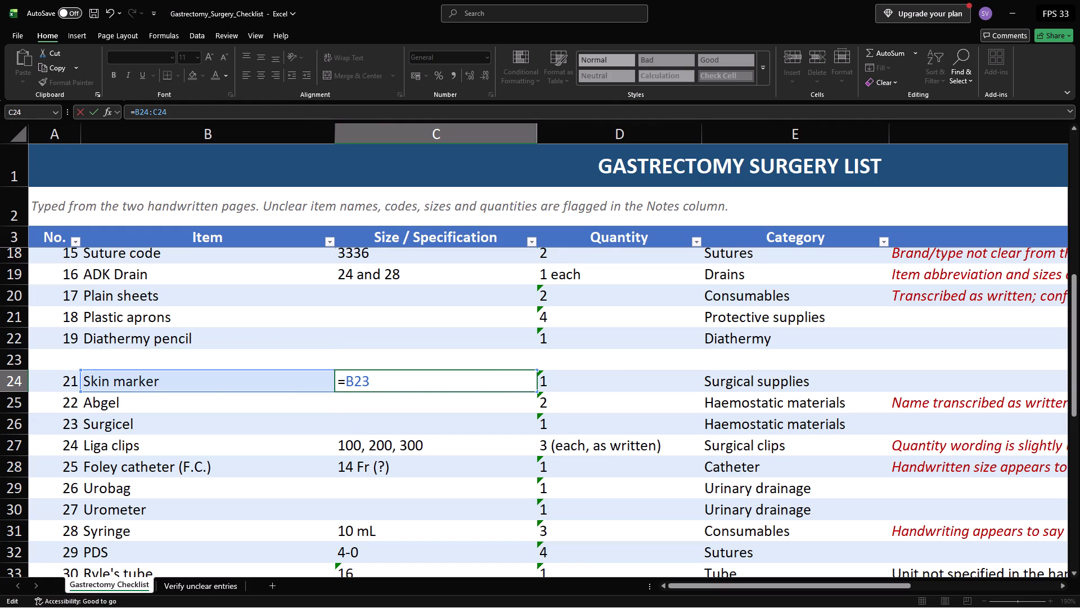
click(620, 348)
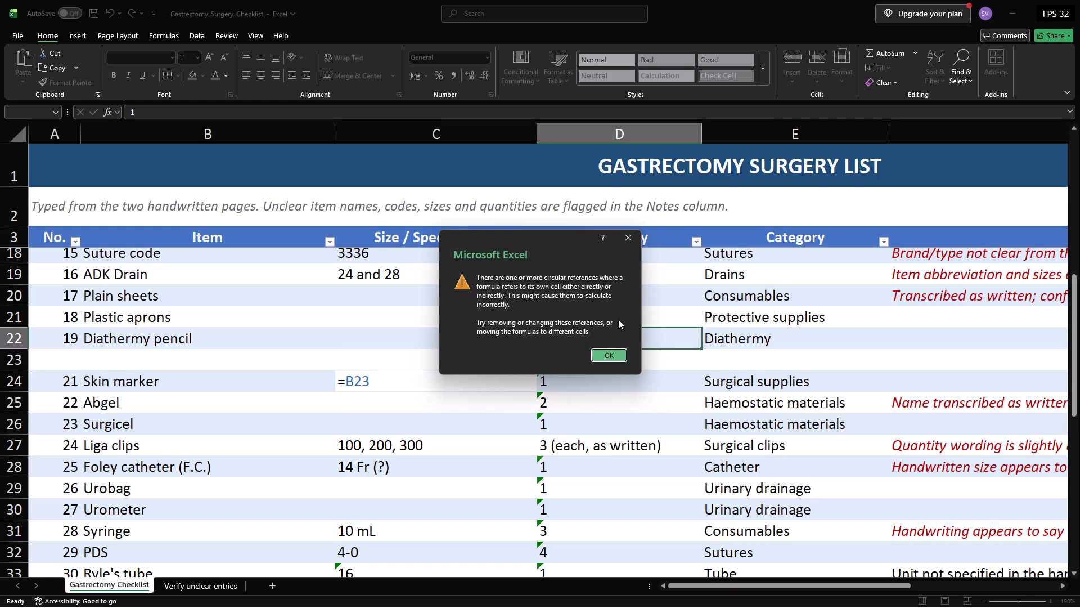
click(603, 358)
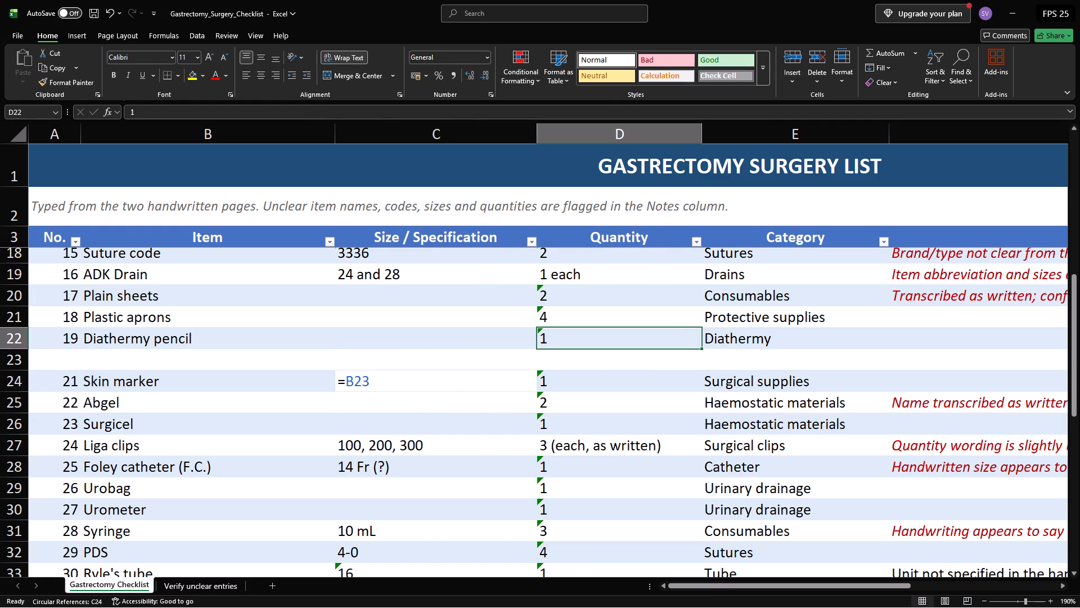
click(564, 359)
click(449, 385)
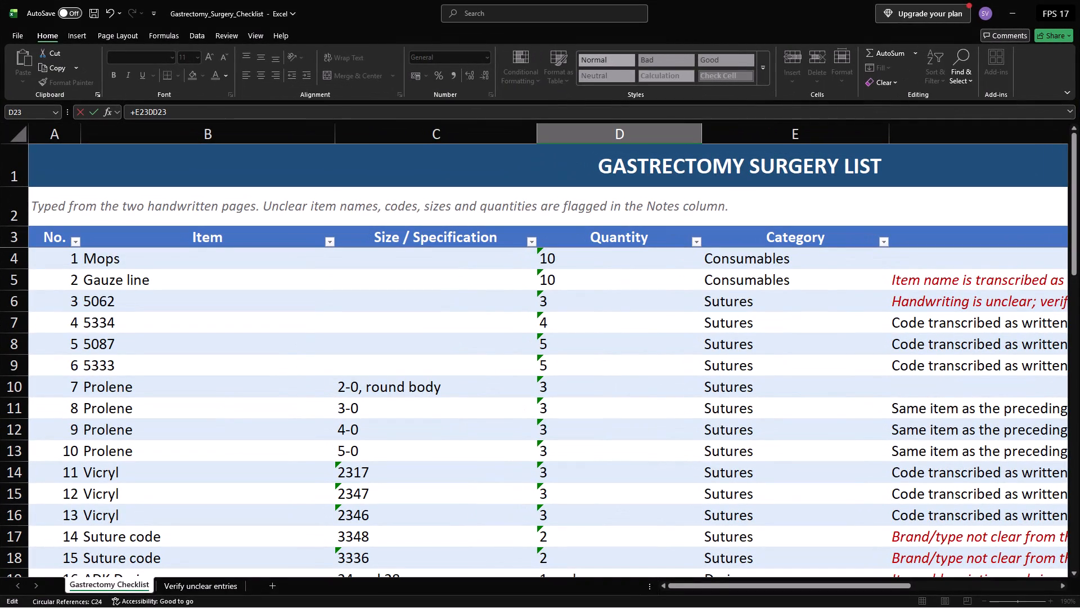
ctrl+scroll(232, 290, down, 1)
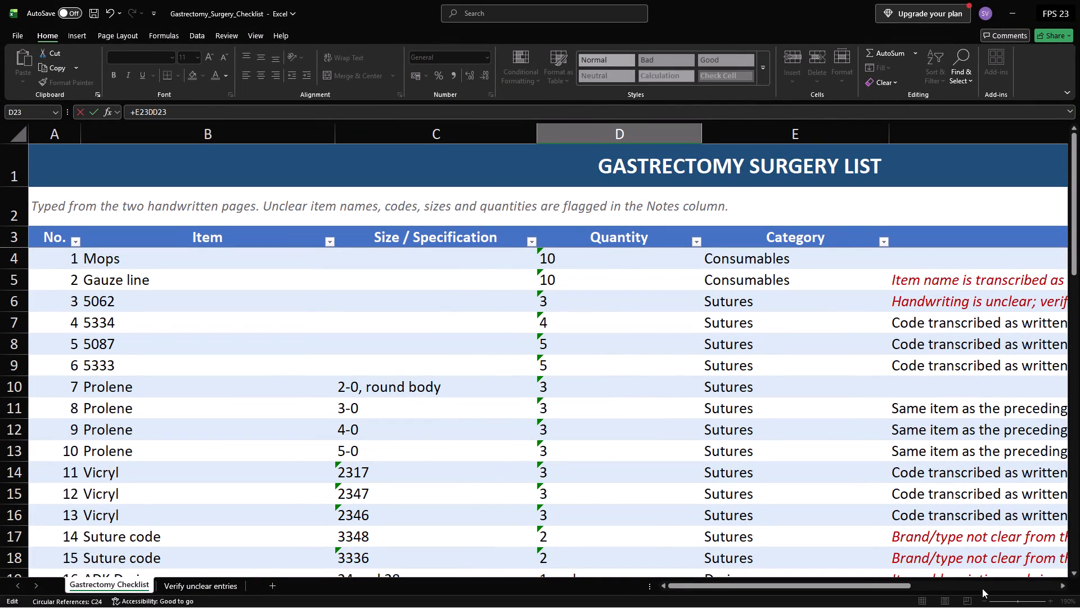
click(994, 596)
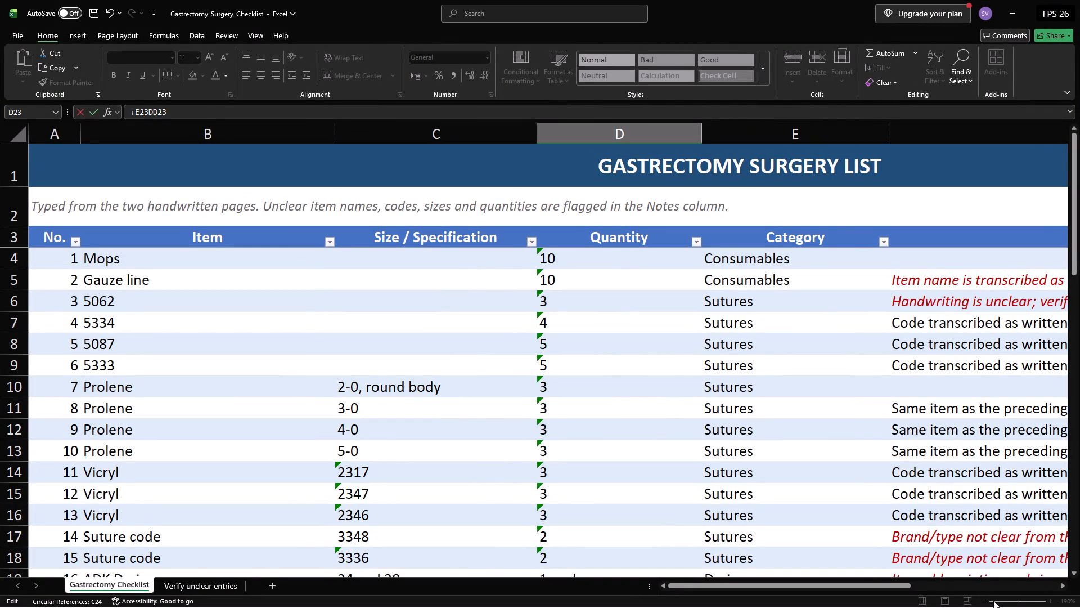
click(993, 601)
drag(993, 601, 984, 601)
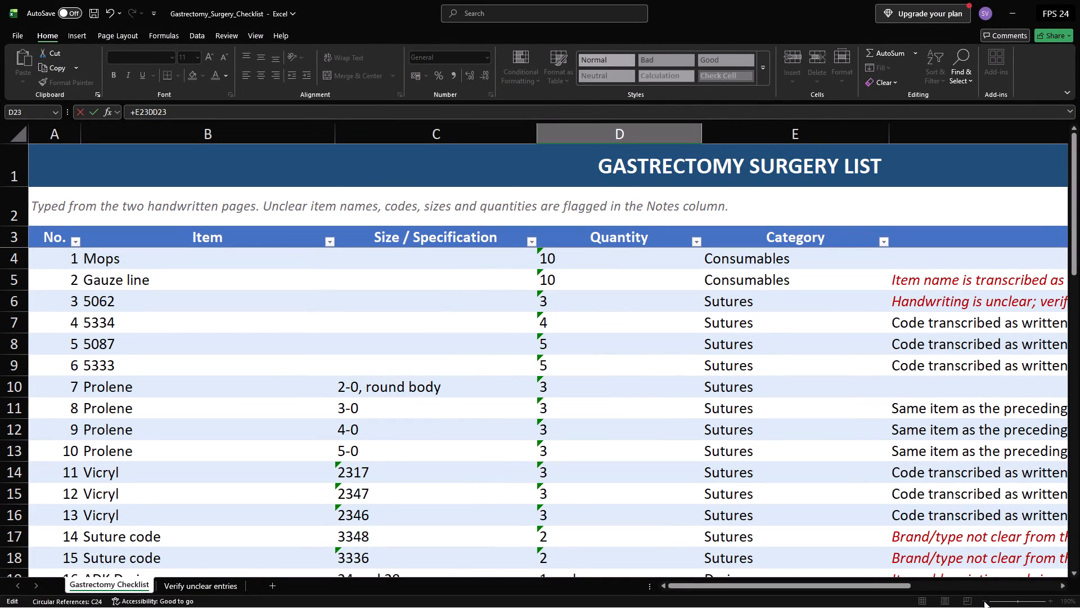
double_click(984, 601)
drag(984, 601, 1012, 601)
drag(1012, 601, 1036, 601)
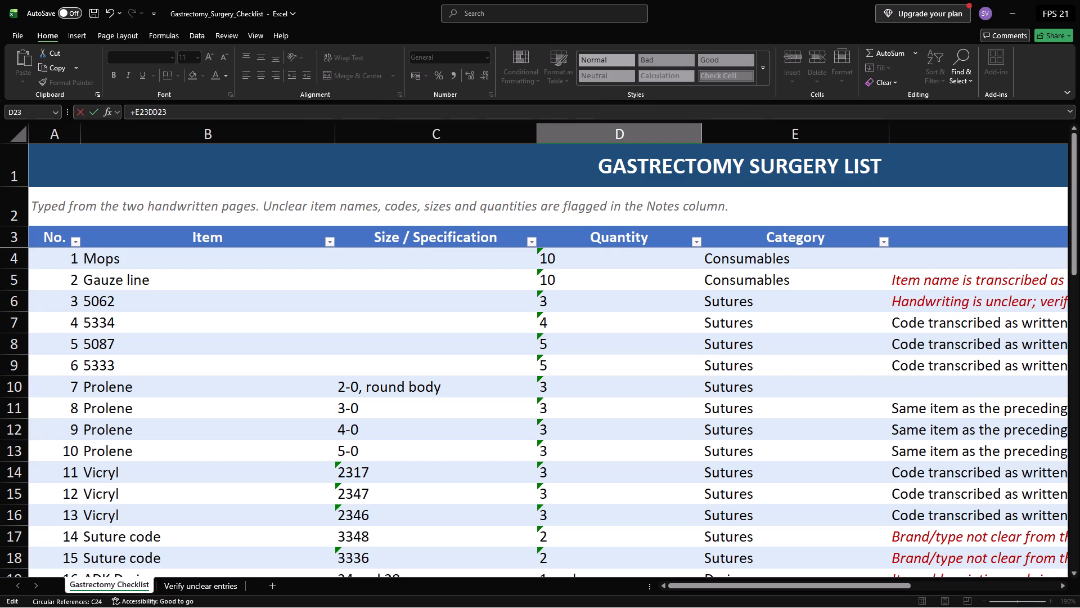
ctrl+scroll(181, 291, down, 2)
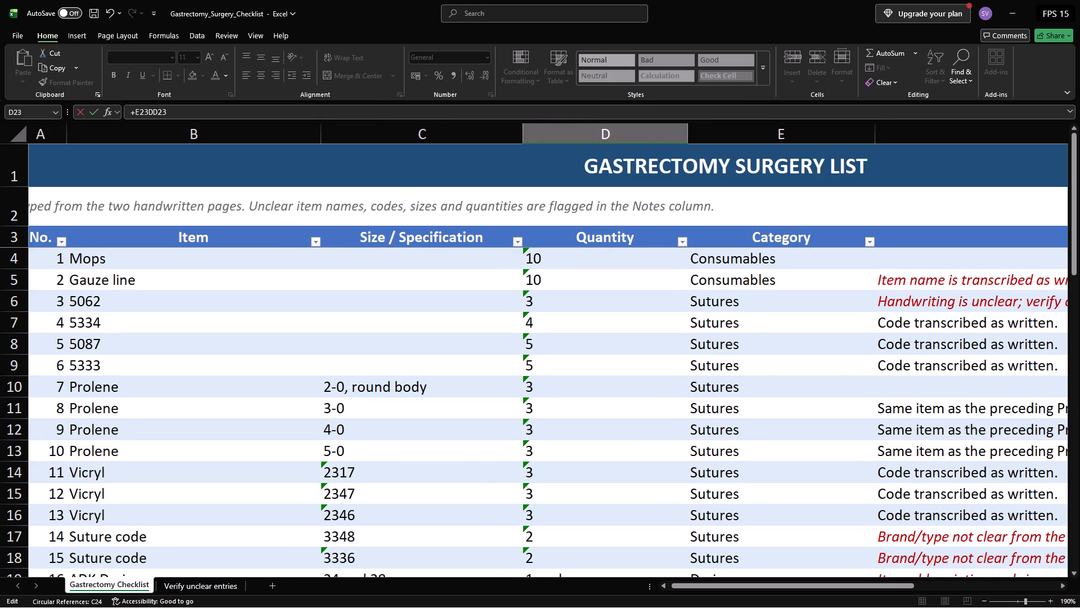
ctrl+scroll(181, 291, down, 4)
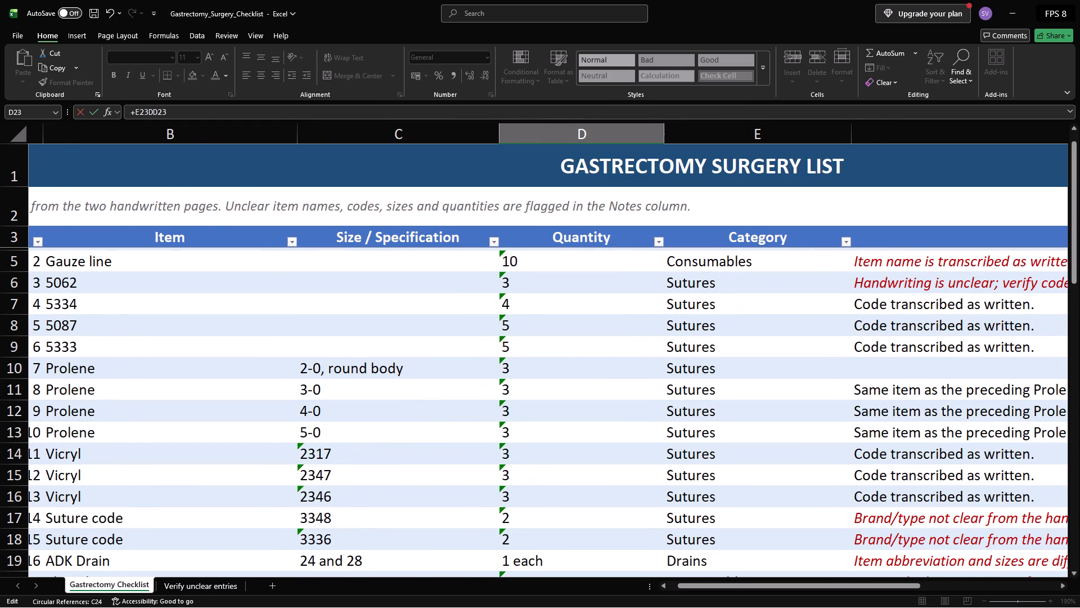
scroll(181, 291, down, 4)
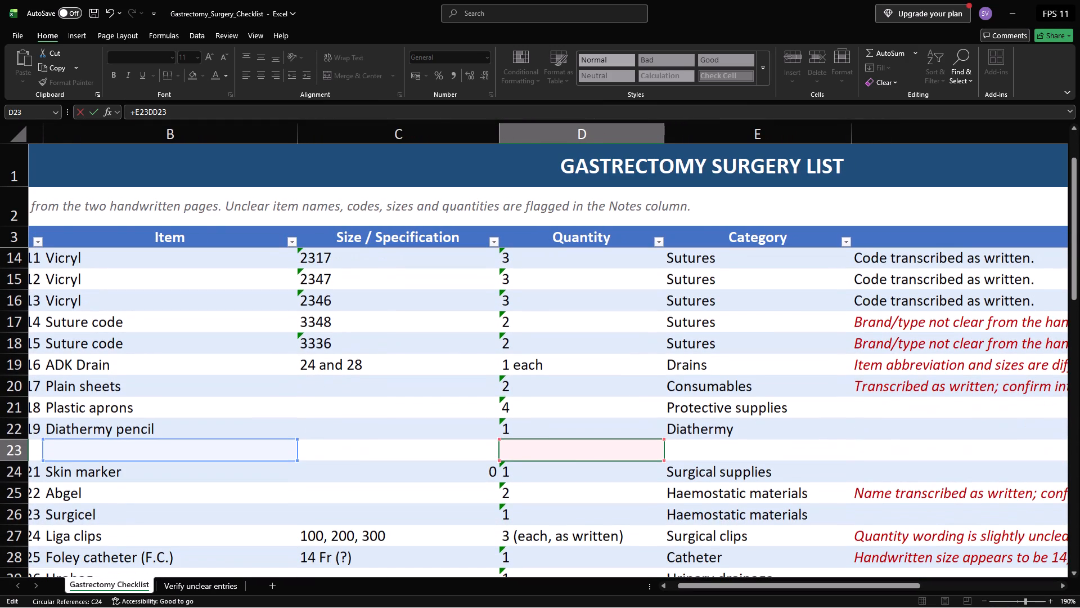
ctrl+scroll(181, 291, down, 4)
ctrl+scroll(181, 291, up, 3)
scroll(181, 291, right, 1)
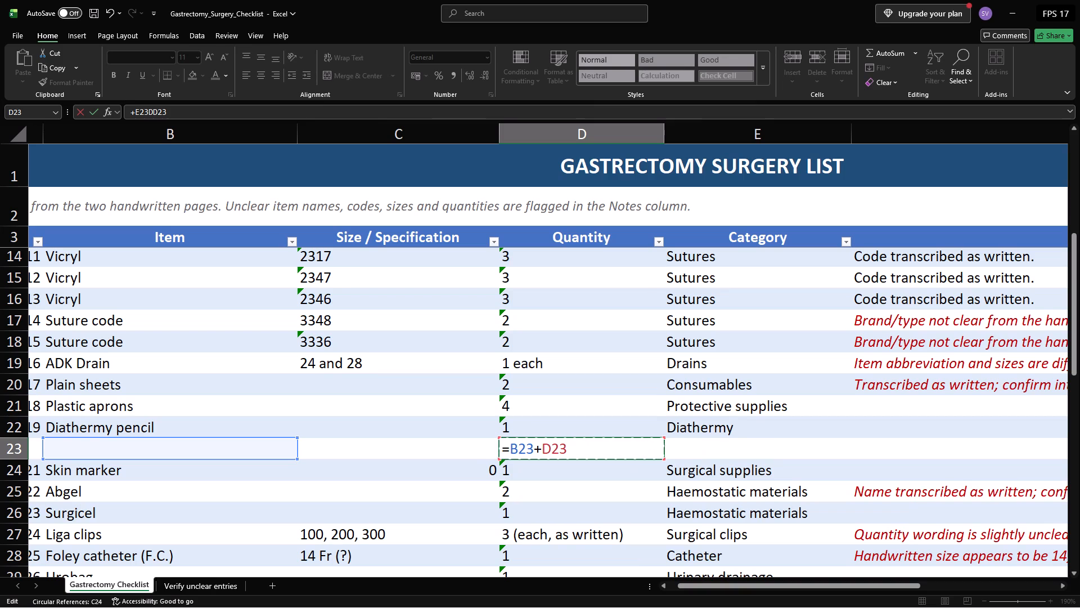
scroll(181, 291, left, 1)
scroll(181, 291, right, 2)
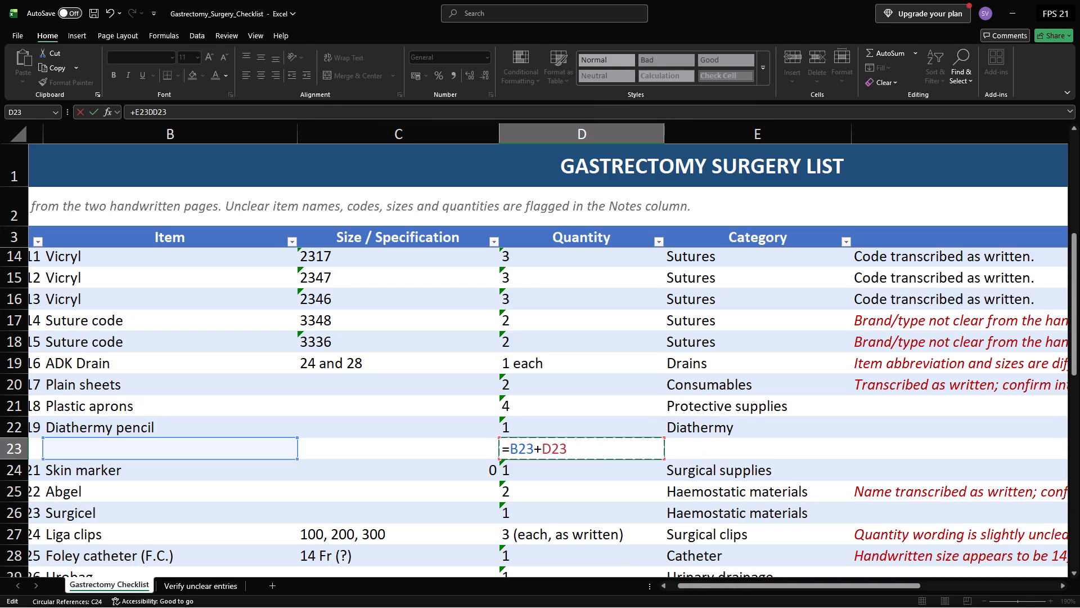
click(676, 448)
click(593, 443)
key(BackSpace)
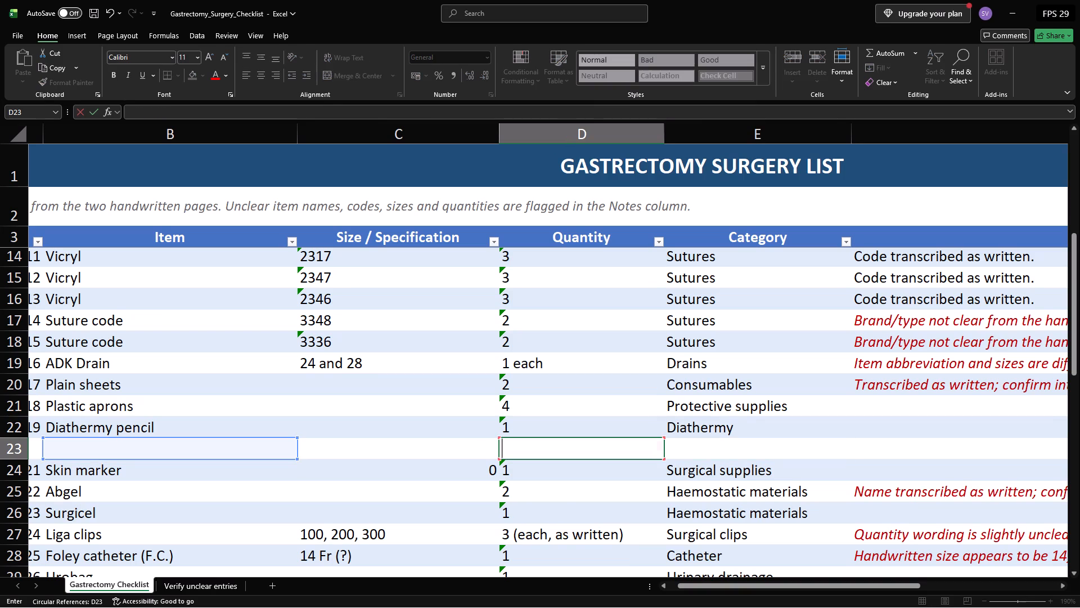
Number the empty row below item 19, Diathermy pencil, as 20.
click(48, 449)
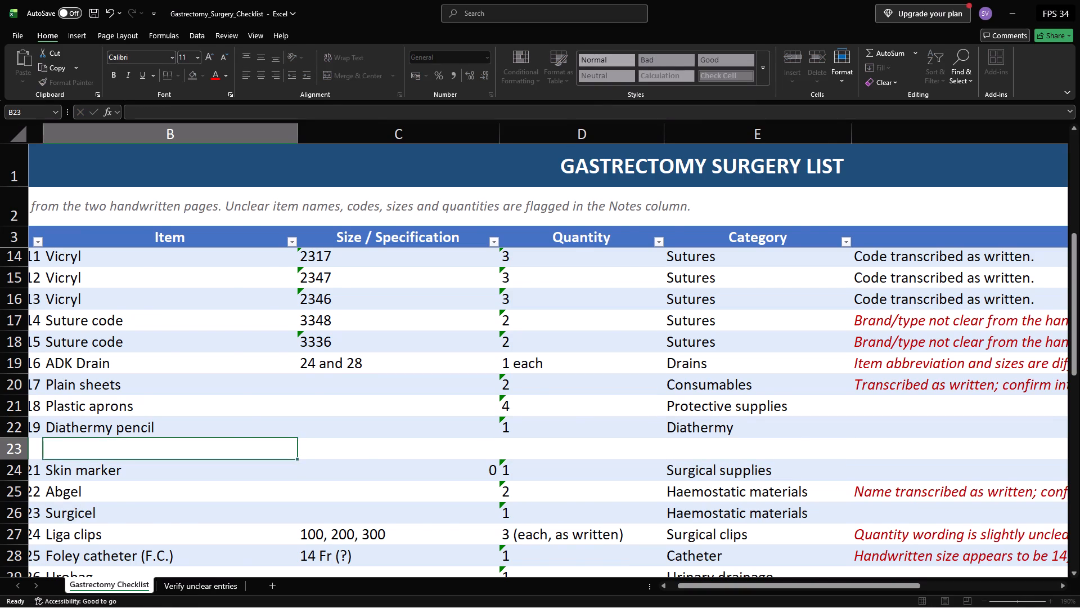
scroll(48, 449, right, 8)
scroll(48, 449, left, 3)
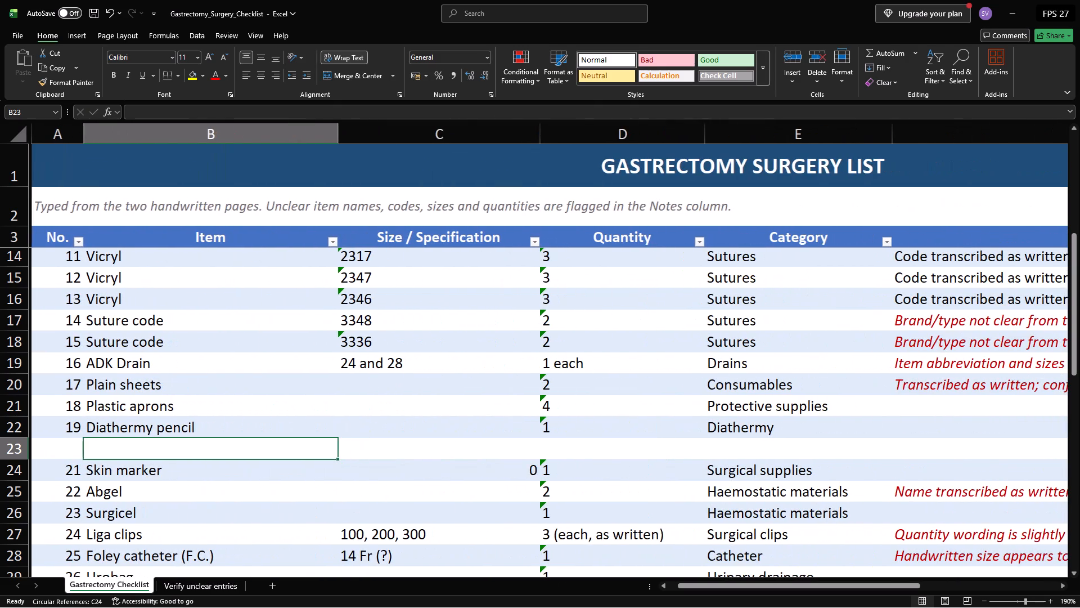
click(78, 450)
key(2)
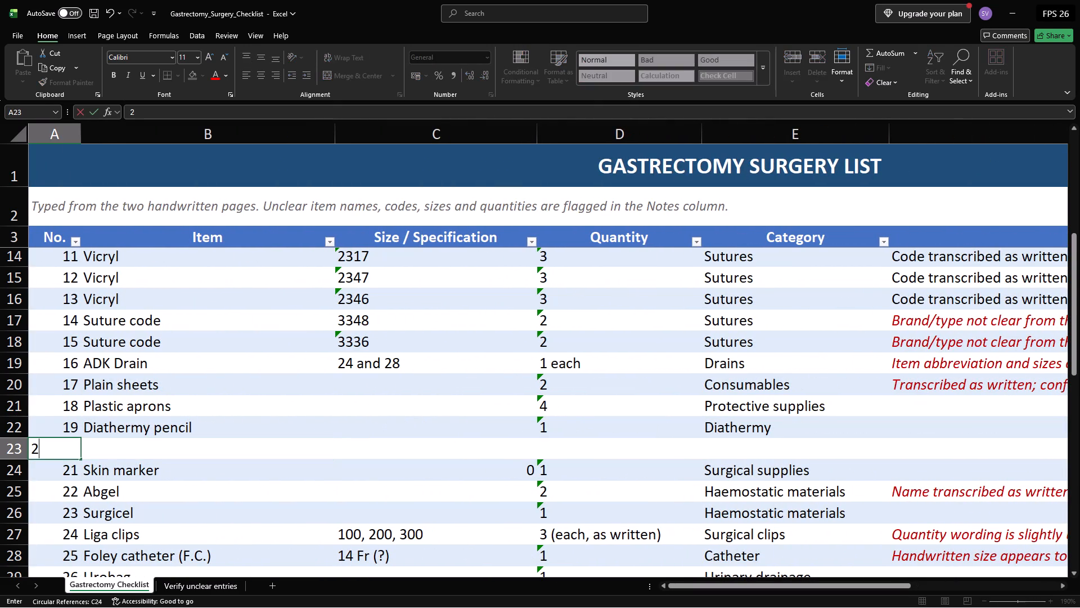
key(0)
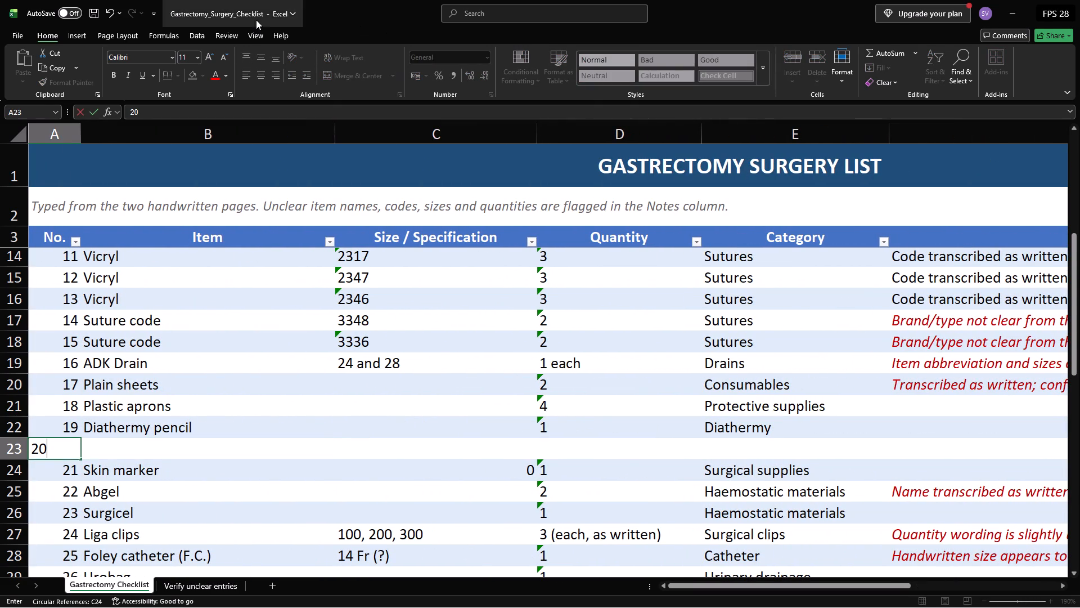
click(263, 77)
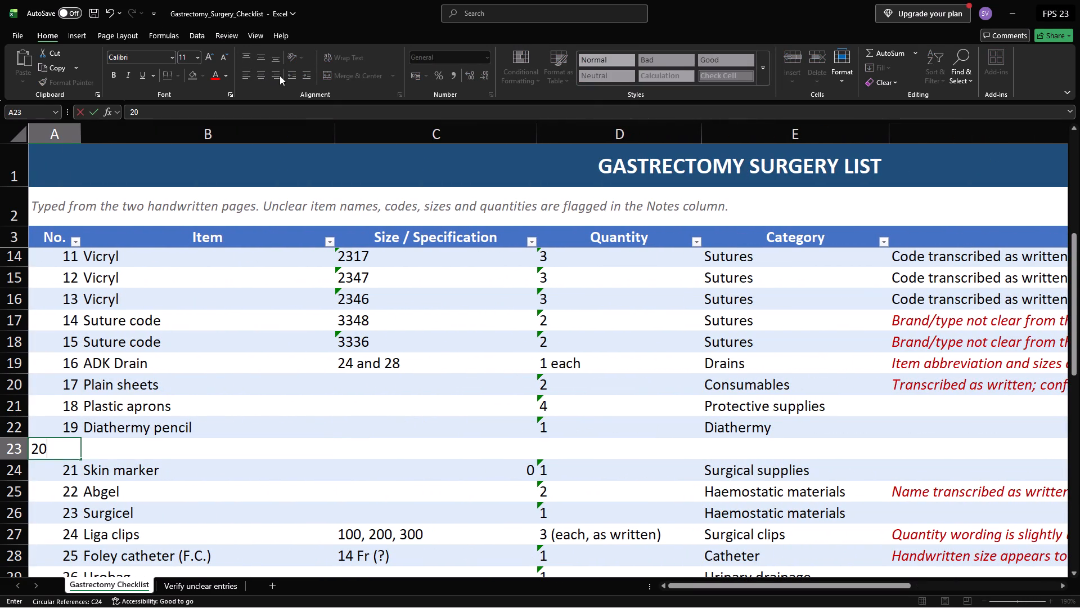
drag(52, 453, 103, 448)
Name item 20 Line gauze and set its Size / Specification to 10.
click(103, 448)
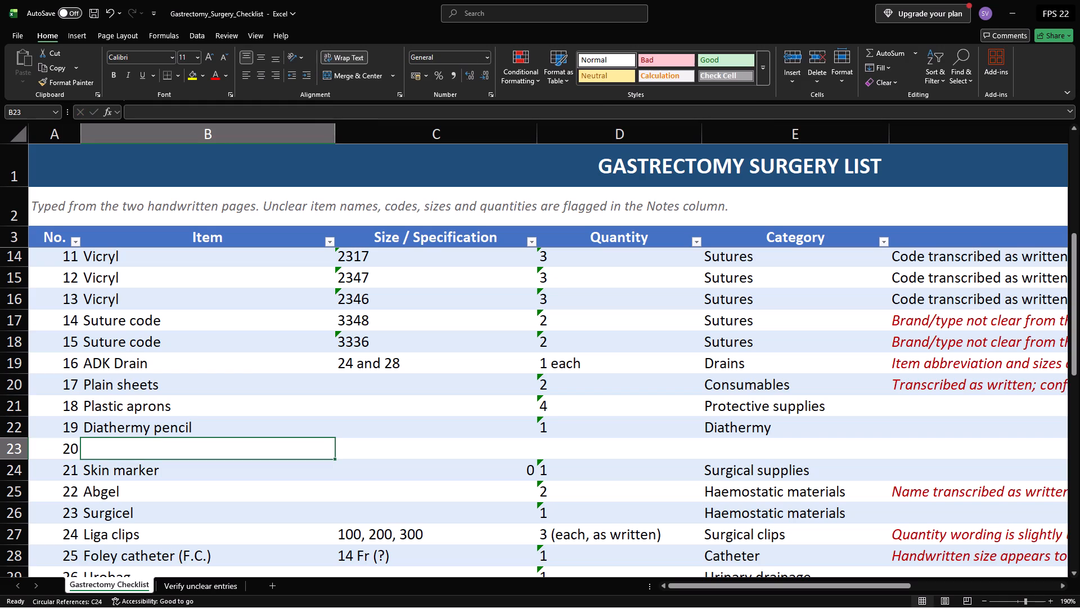
key(shift+l)
text(in)
text(e)
key(space)
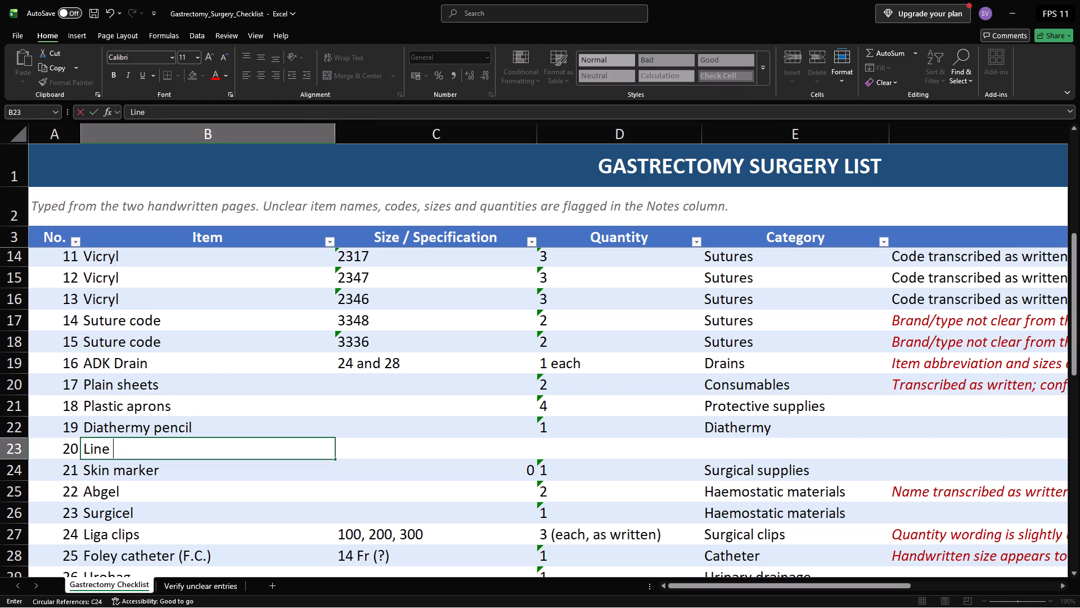
key(g)
key(a)
key(u)
text(ze)
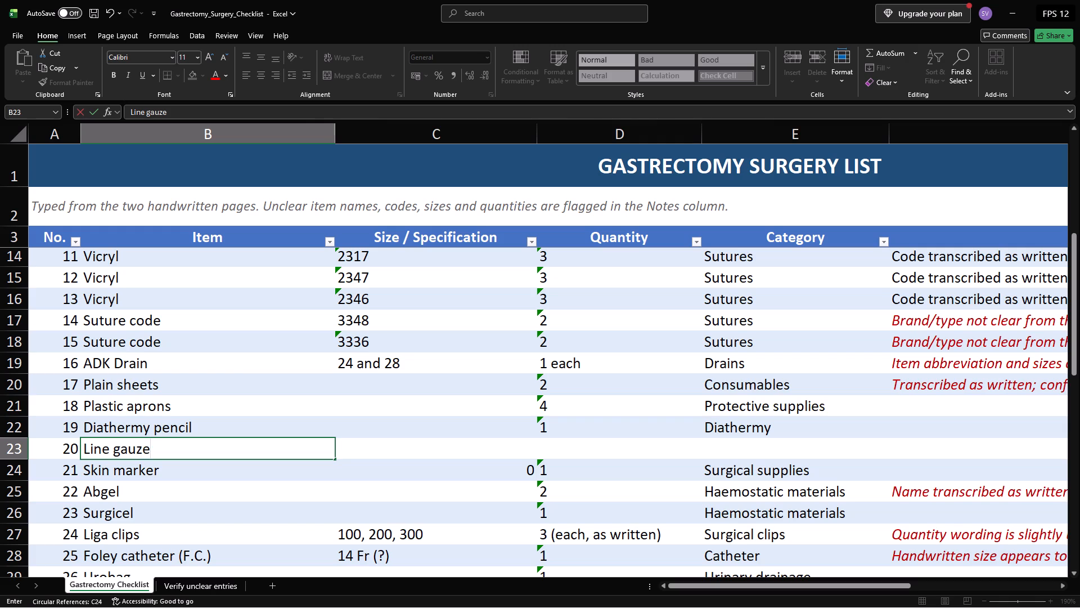
click(388, 457)
text(10)
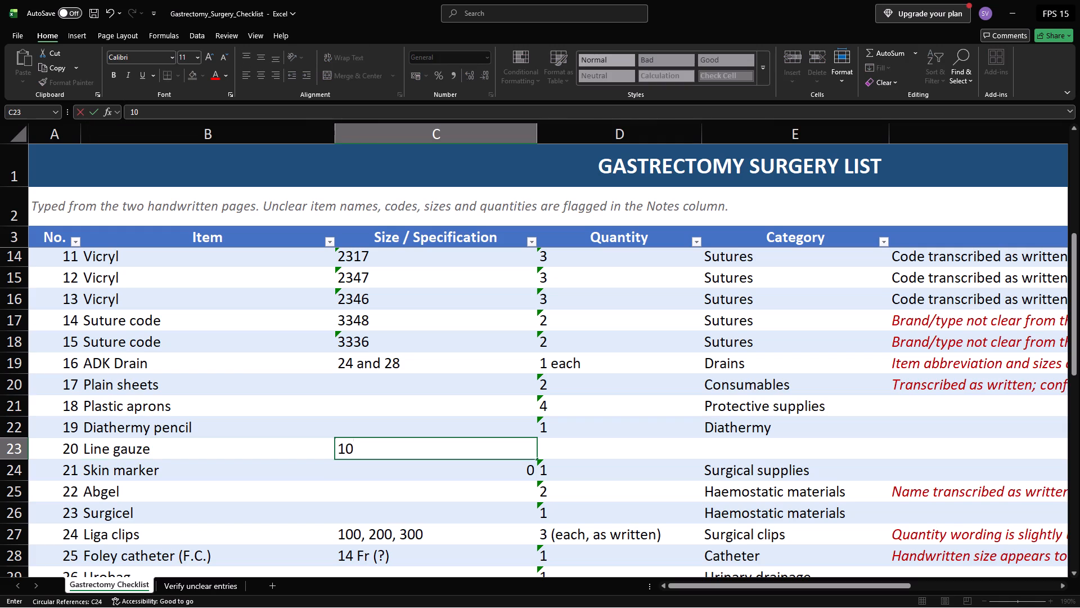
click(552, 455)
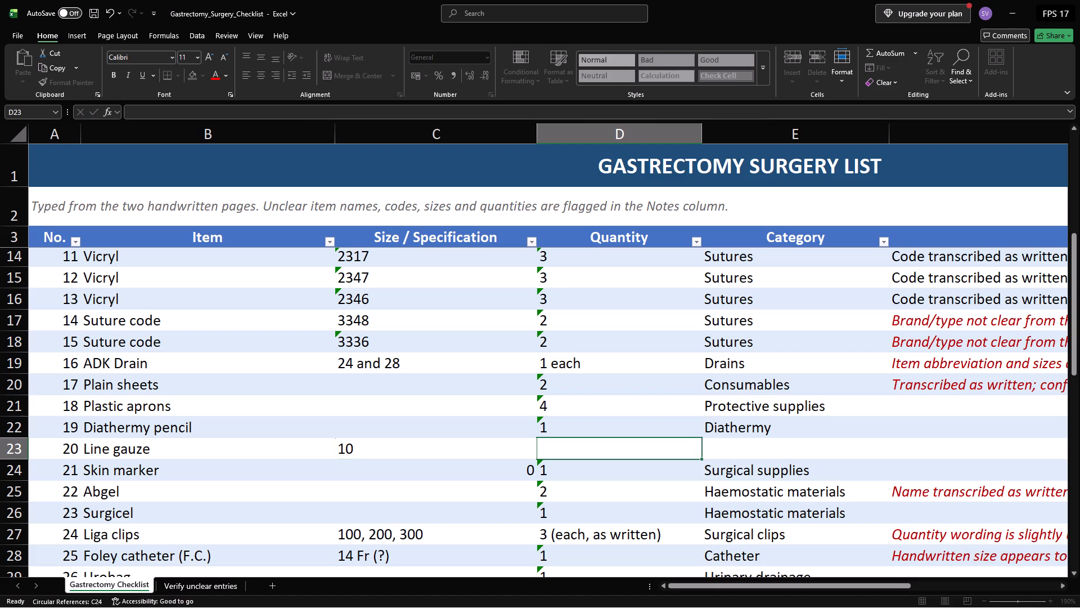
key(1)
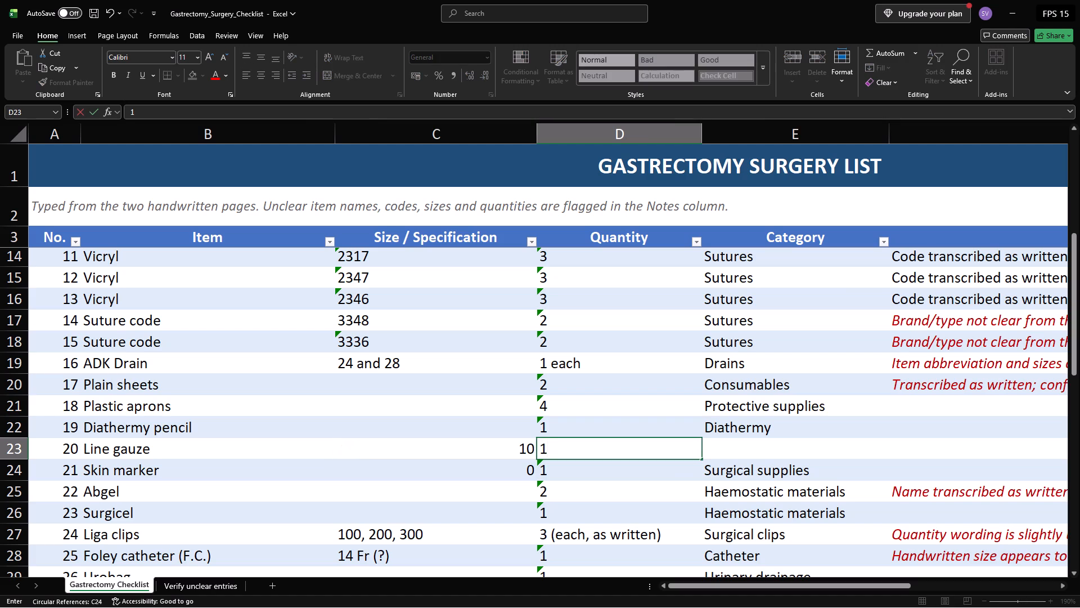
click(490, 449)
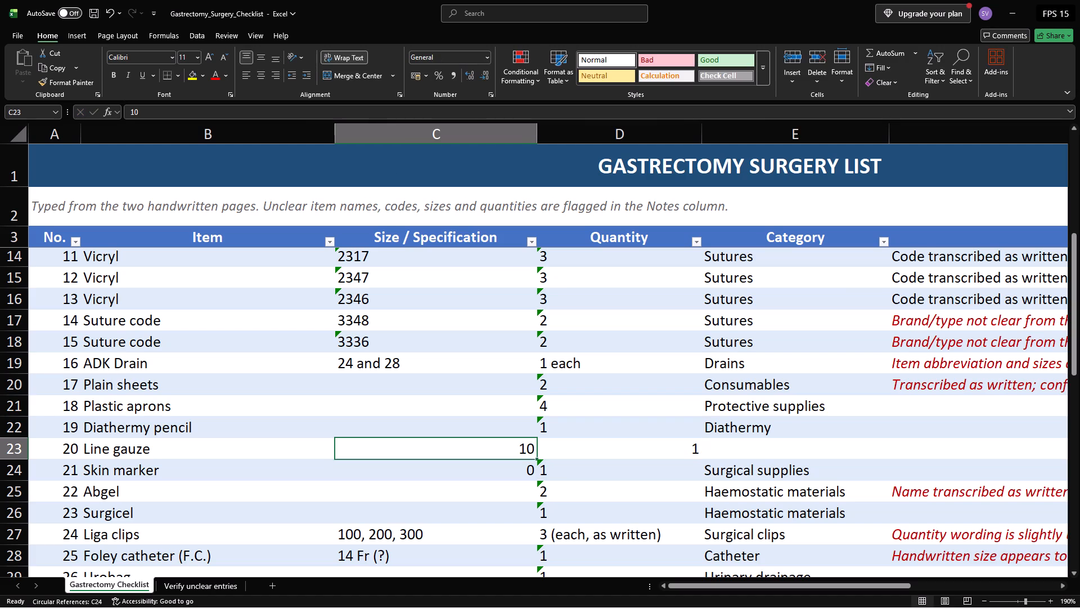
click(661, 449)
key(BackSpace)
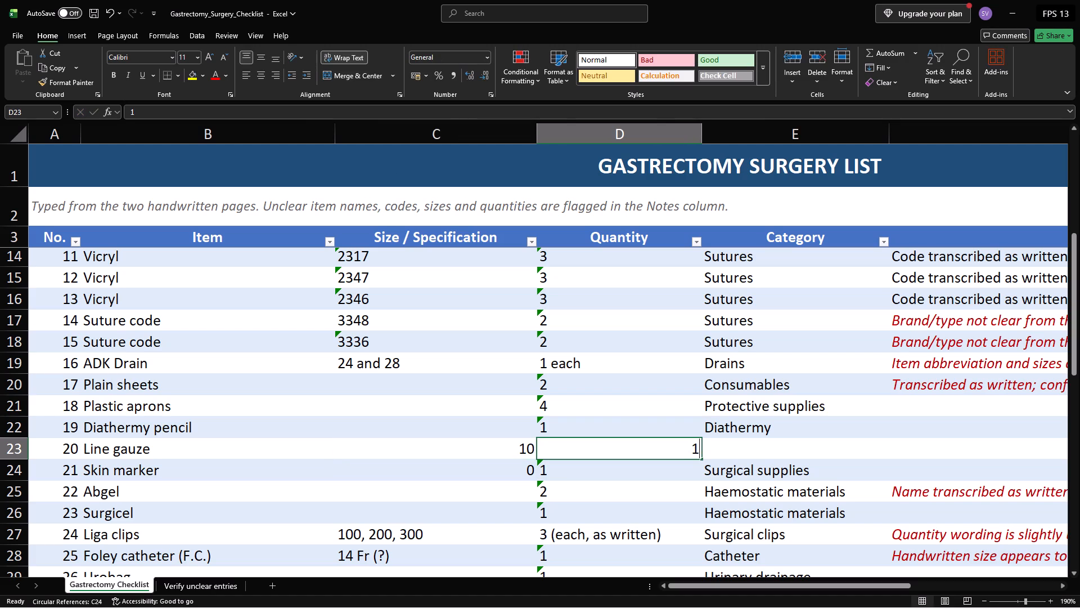
Left-align the Size / Specification value of item 20, Line gauze.
click(496, 452)
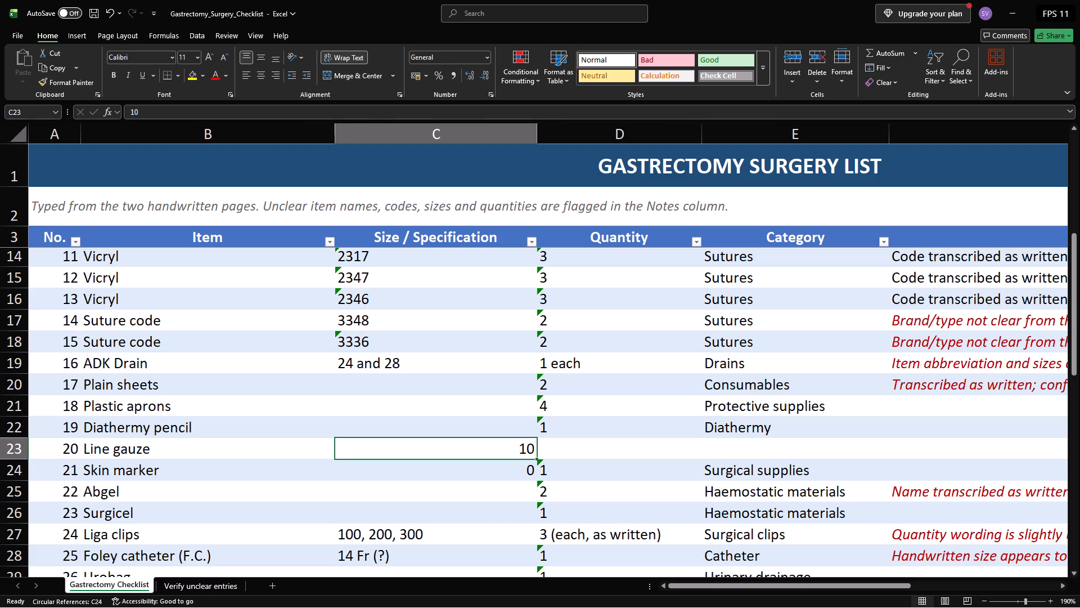
click(246, 75)
Review the checklist entries above and around item 20, starting from item 1, Mops.
scroll(242, 430, down, 3)
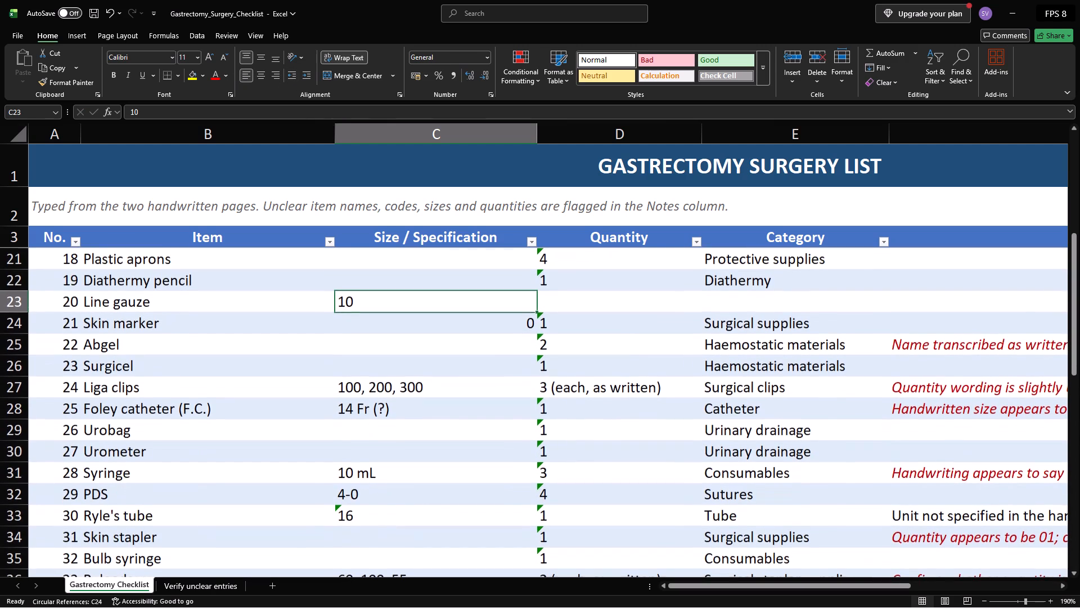
scroll(242, 430, up, 2)
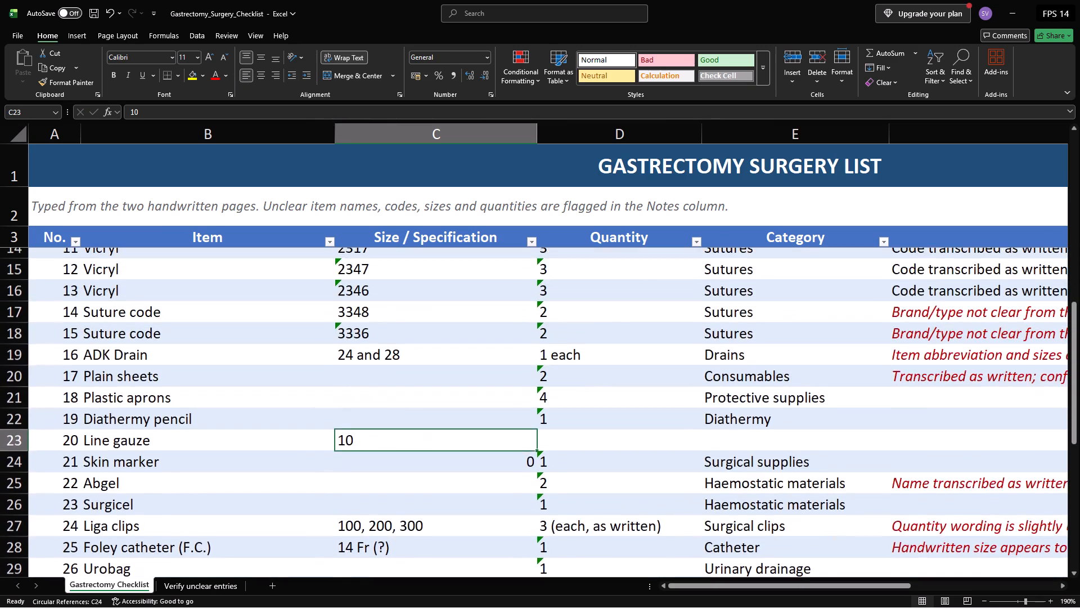
scroll(242, 430, down, 1)
scroll(242, 430, up, 3)
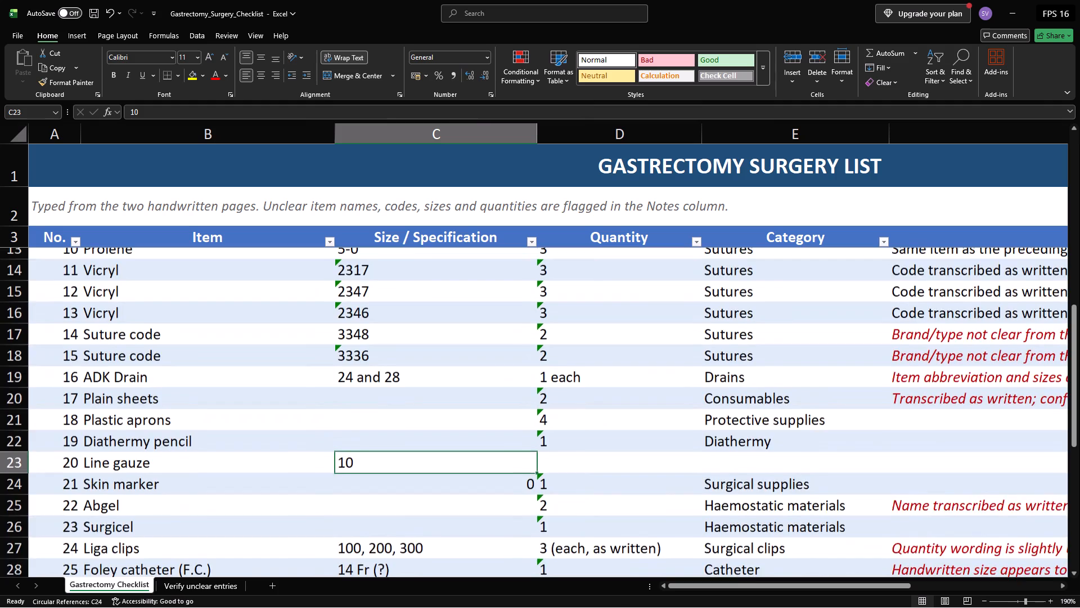
scroll(242, 430, down, 1)
scroll(242, 430, up, 1)
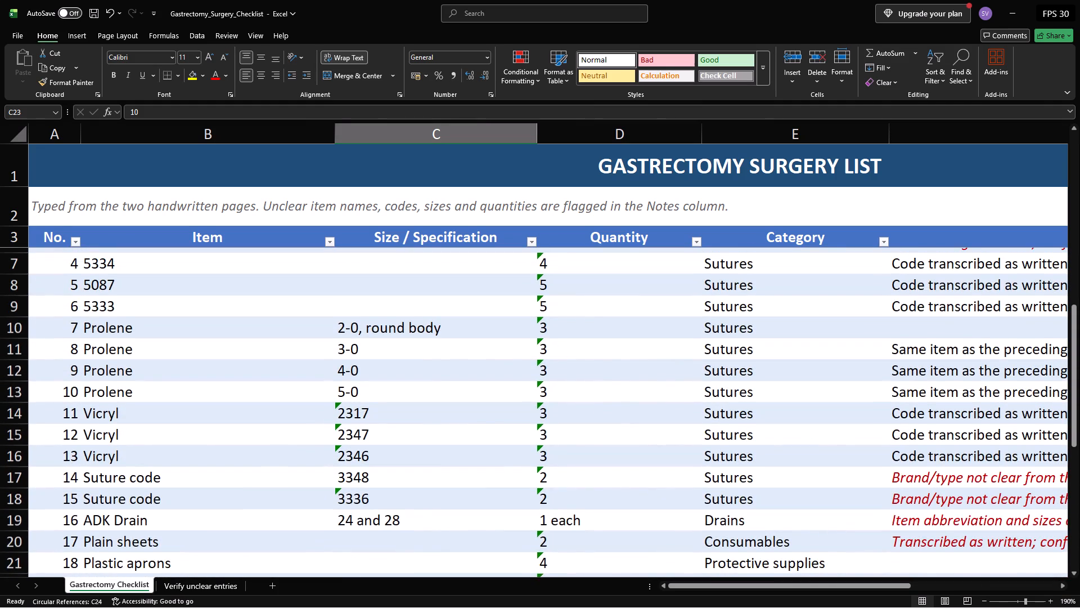
scroll(242, 430, up, 2)
scroll(242, 430, down, 1)
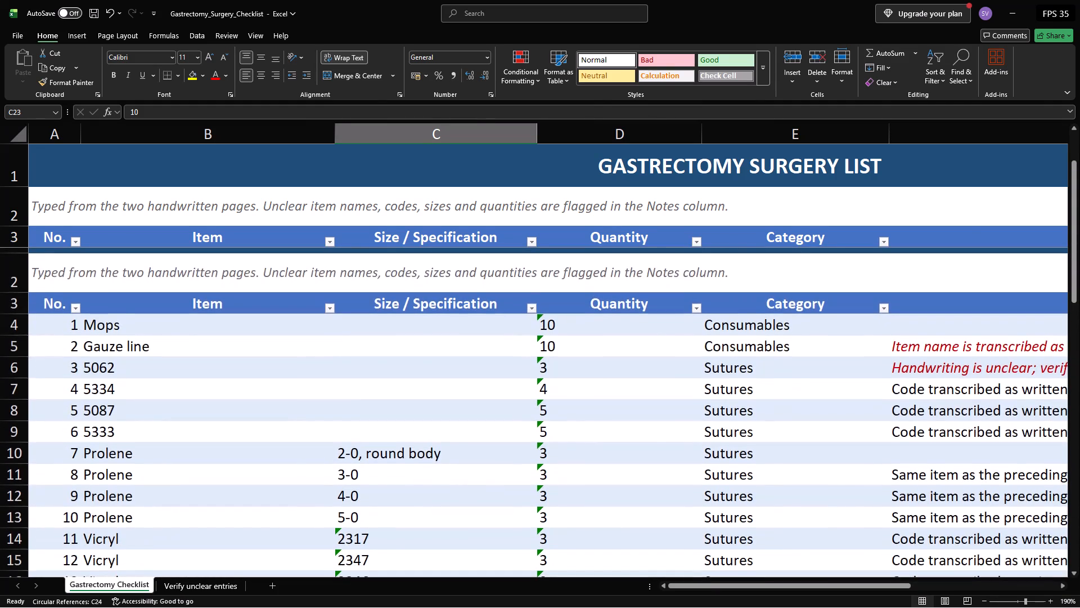
scroll(242, 430, down, 1)
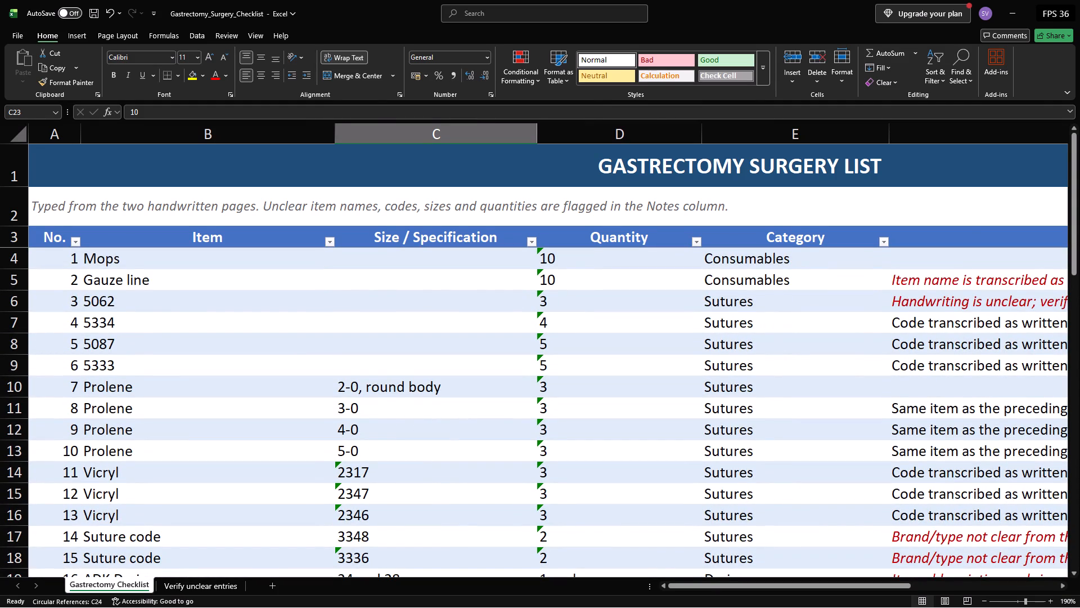
scroll(400, 375, down, 2)
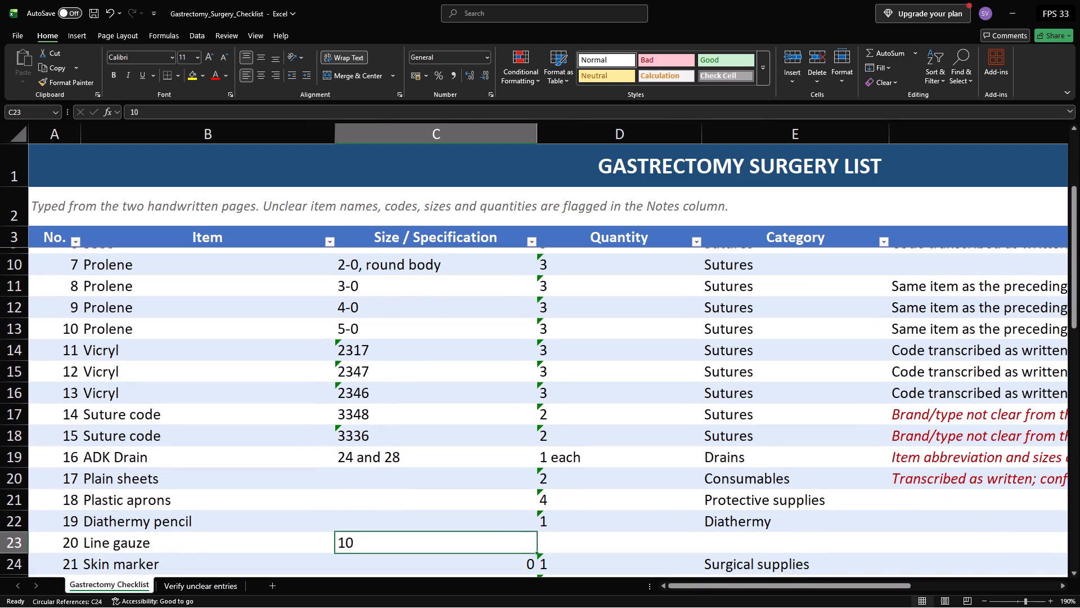
scroll(400, 375, down, 1)
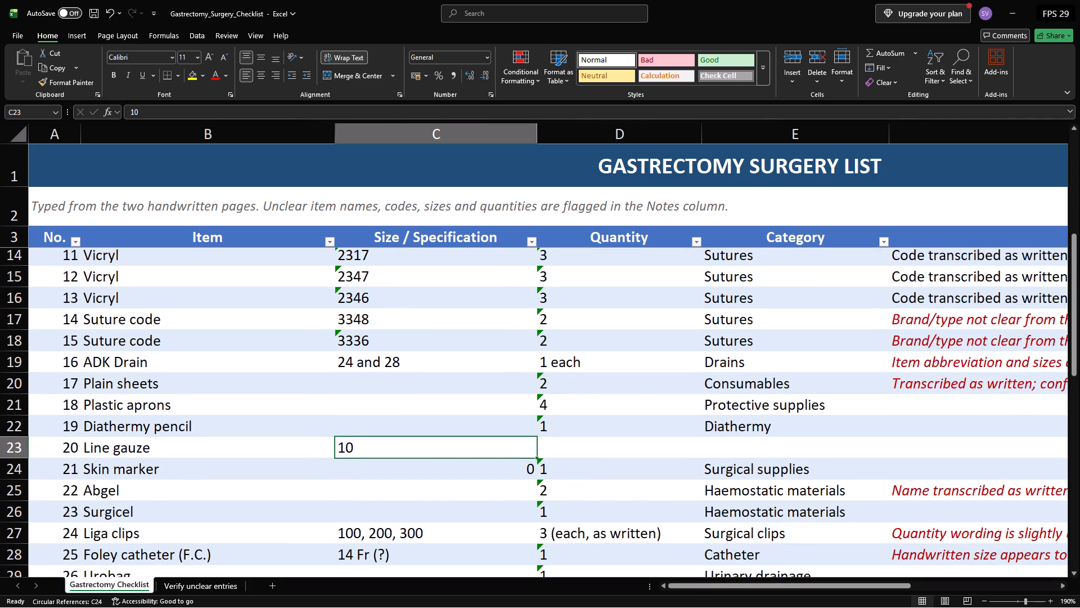
scroll(400, 375, down, 1)
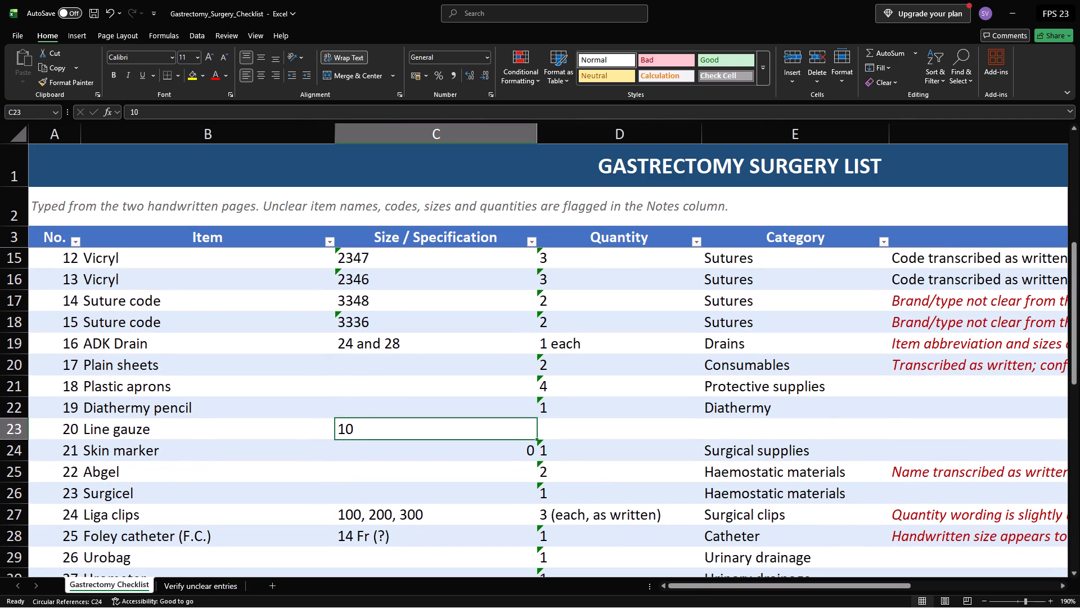
Rename item 20 as Normal gauze pieces.
click(368, 434)
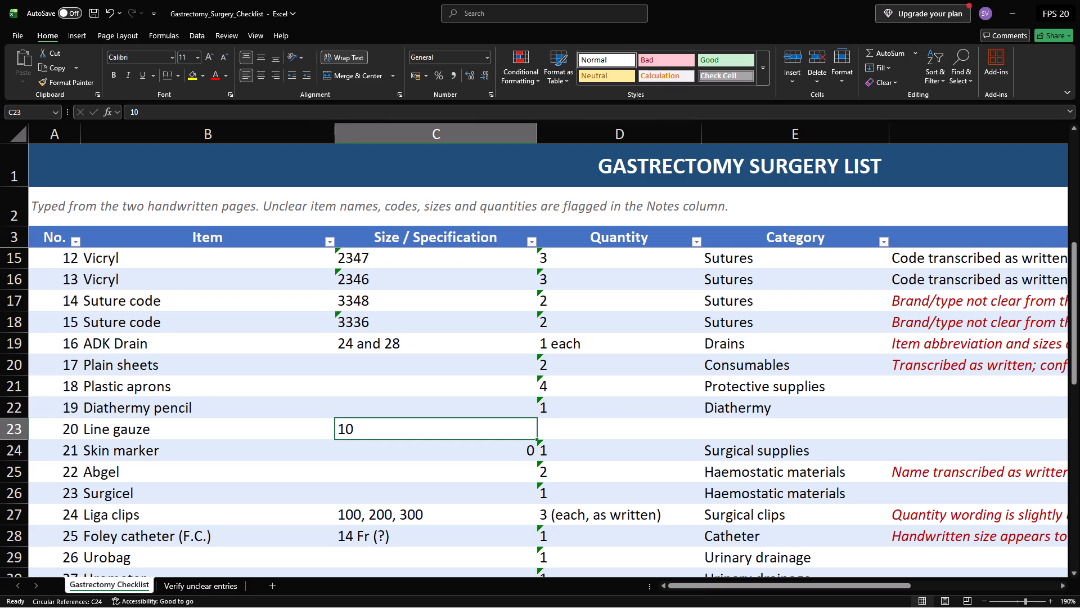
right_click(151, 433)
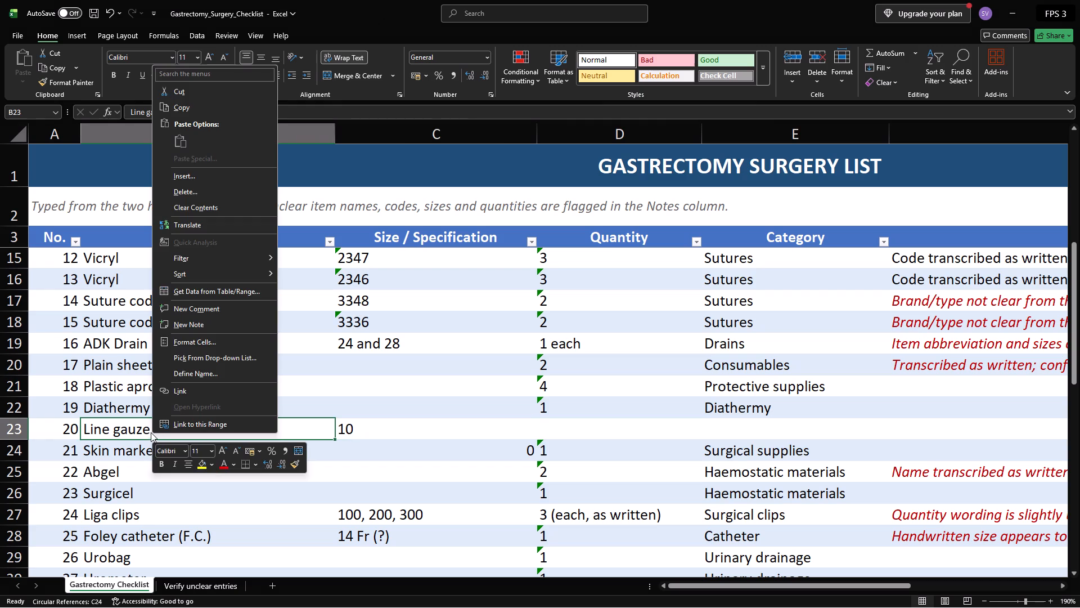
click(147, 429)
click(159, 430)
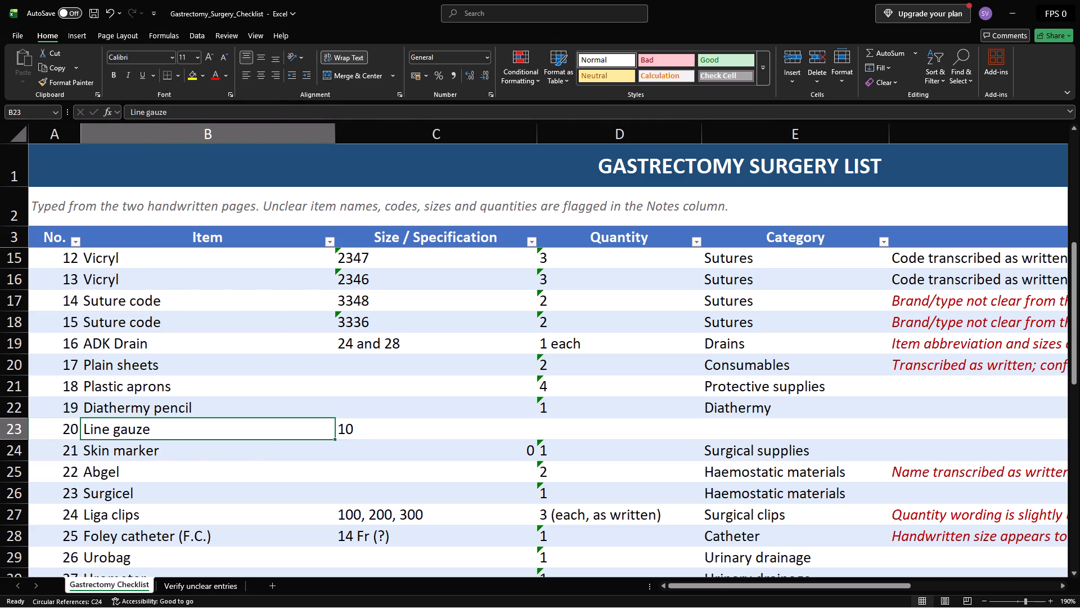
key(BackSpace)
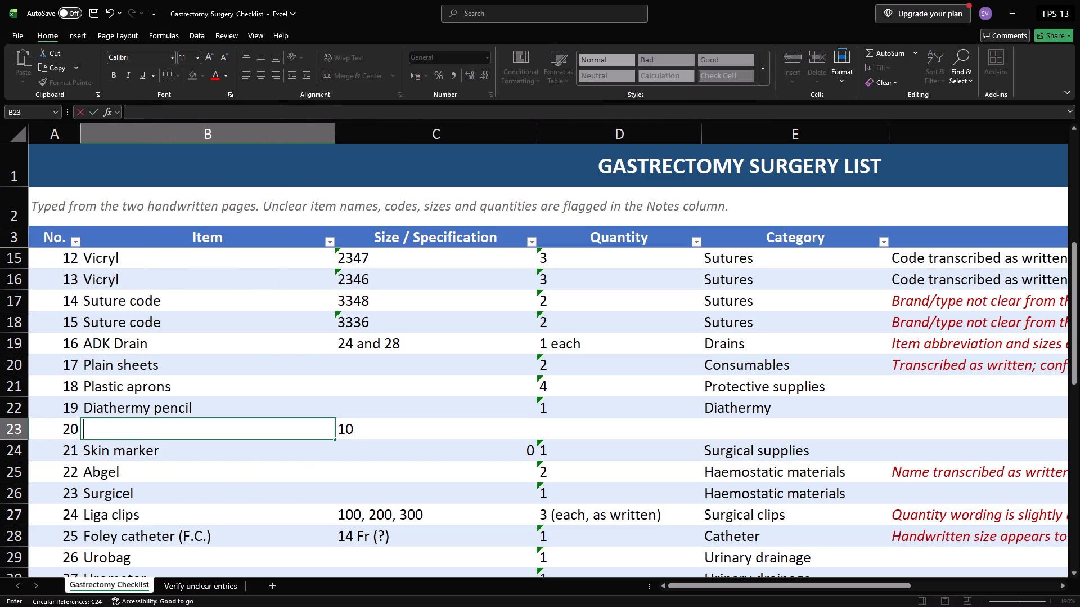
key(shift+n)
text(ormal gauze)
key(space)
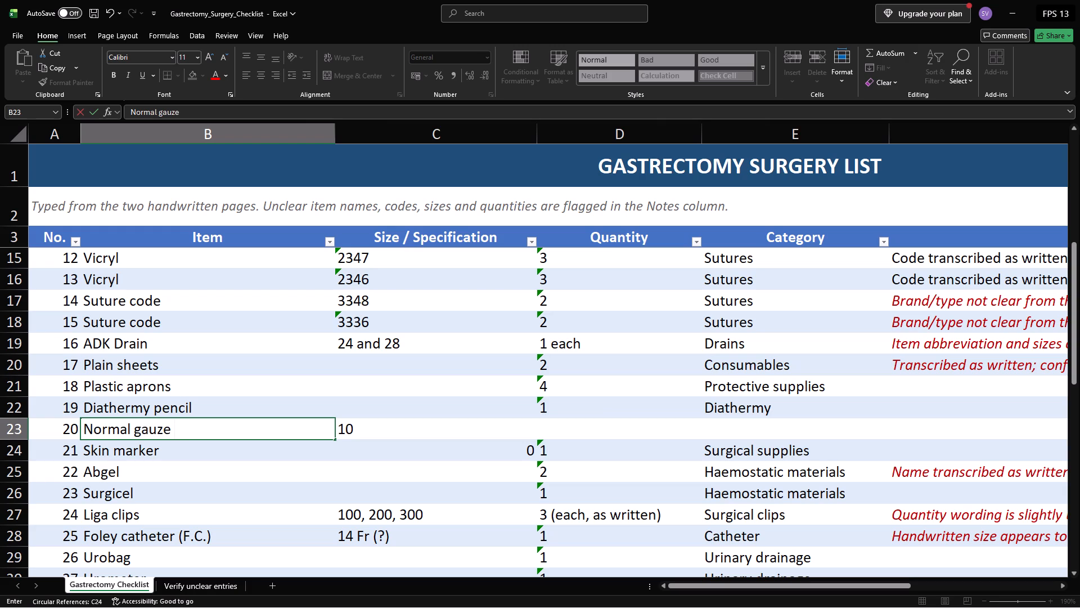
key(p)
text(eices)
key(BackSpace)
key(BackSpace)
key(BackSpace)
key(BackSpace)
key(BackSpace)
text(ieces)
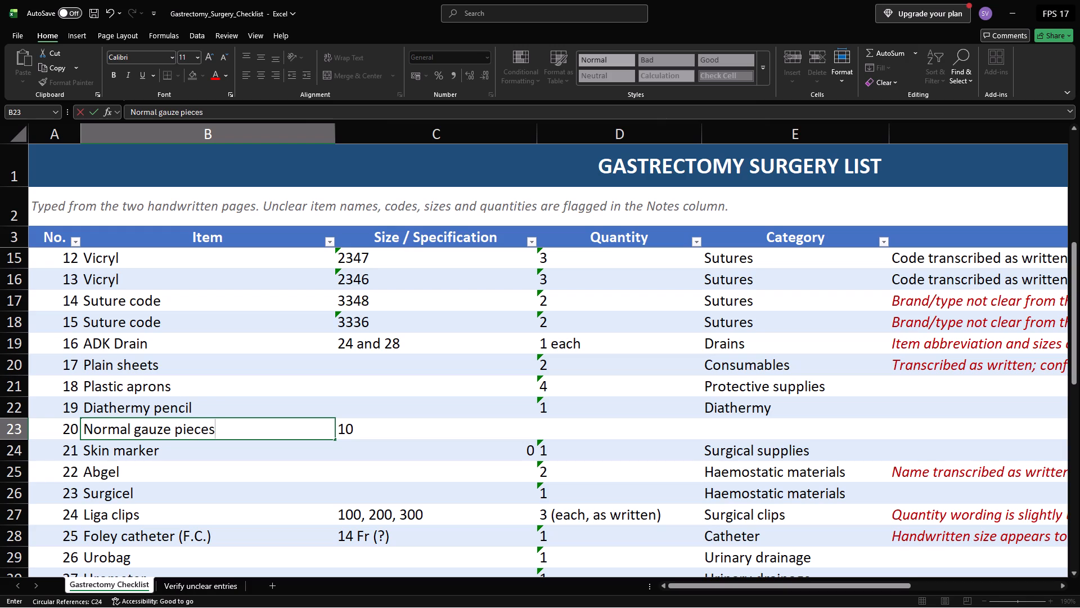
Set the Size / Specification of item 20, Normal gauze pieces, to 40.
click(403, 433)
key(BackSpace)
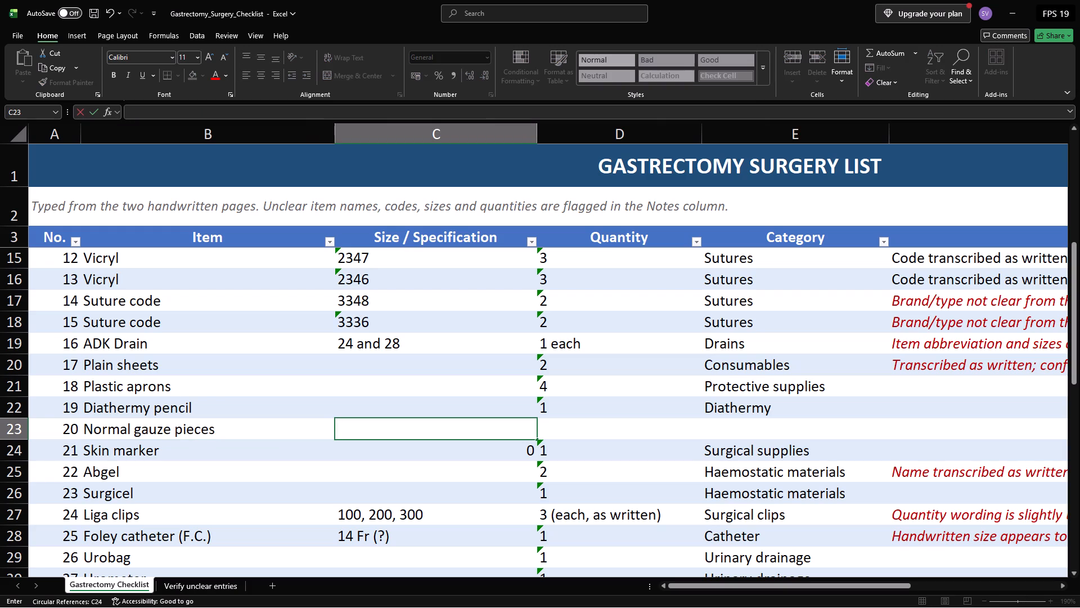
text(40)
Clear the stray formula from the Size / Specification of item 21, Skin marker.
click(339, 455)
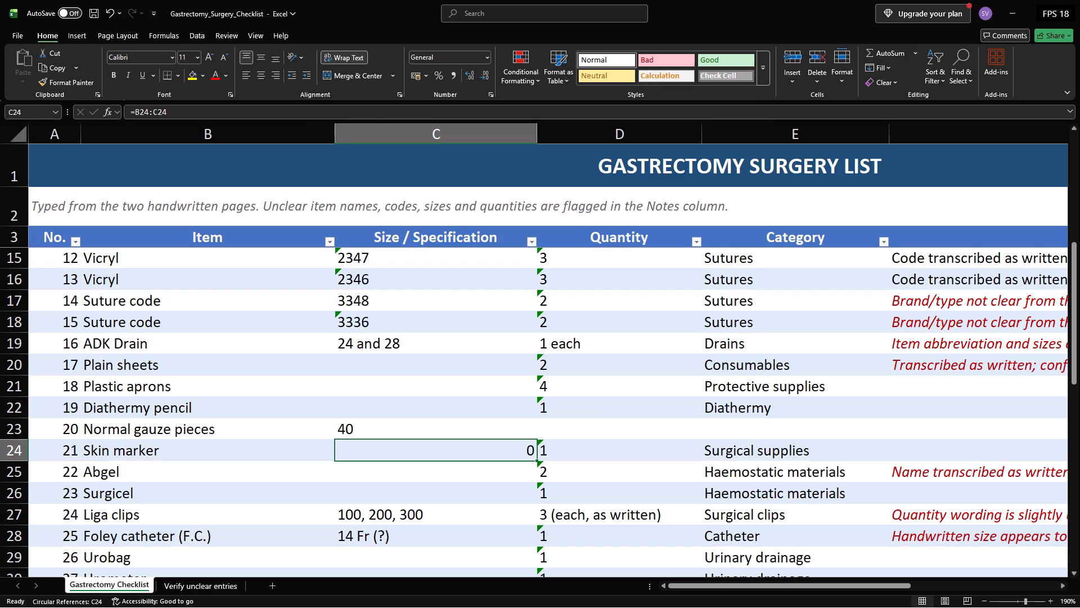
key(BackSpace)
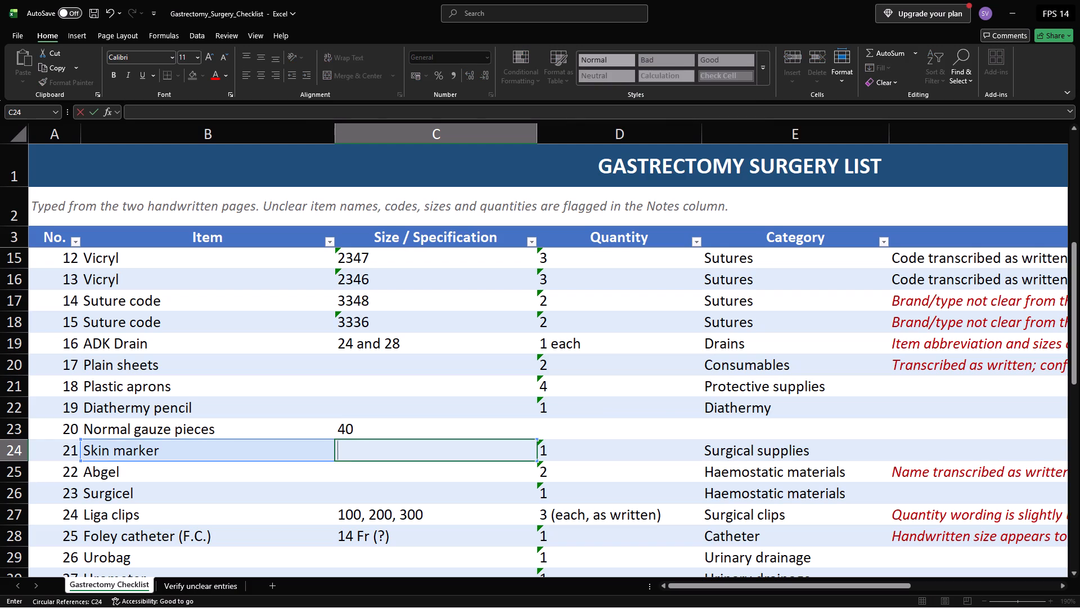
click(234, 481)
Review the remaining checklist entries from item 23, Surgicel, to item 43, Blades, including their Notes / Verification remarks.
key(Down)
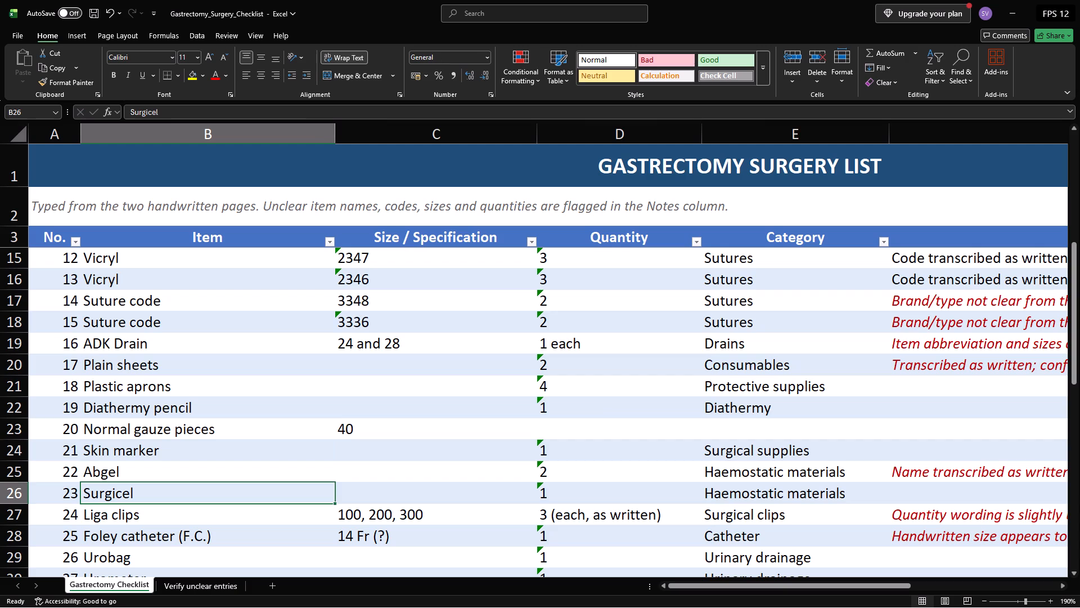
key(Down)
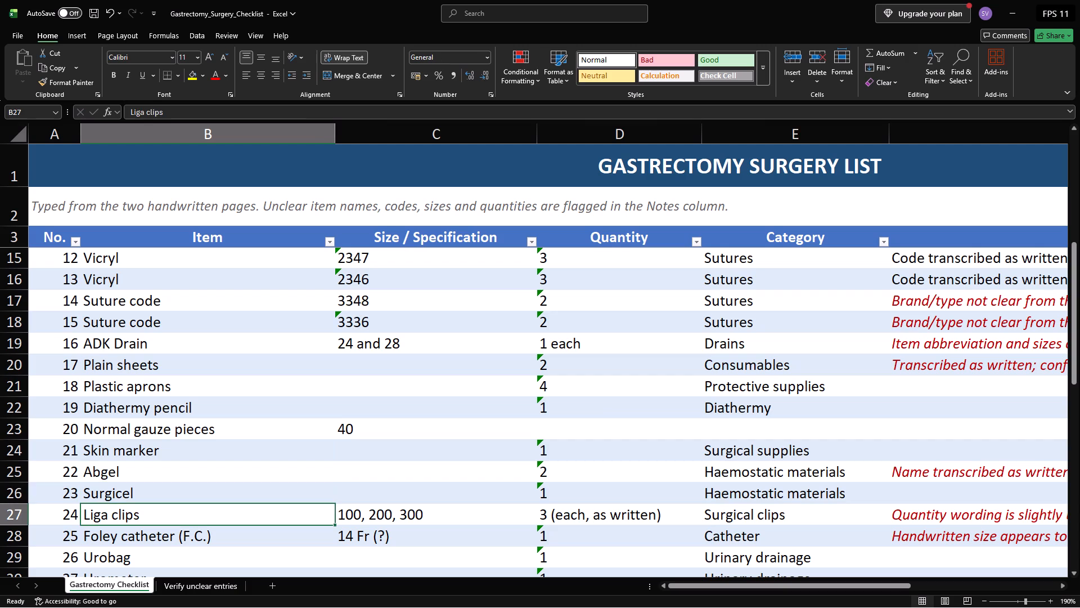
key(Down)
key(Down)
key(Down)
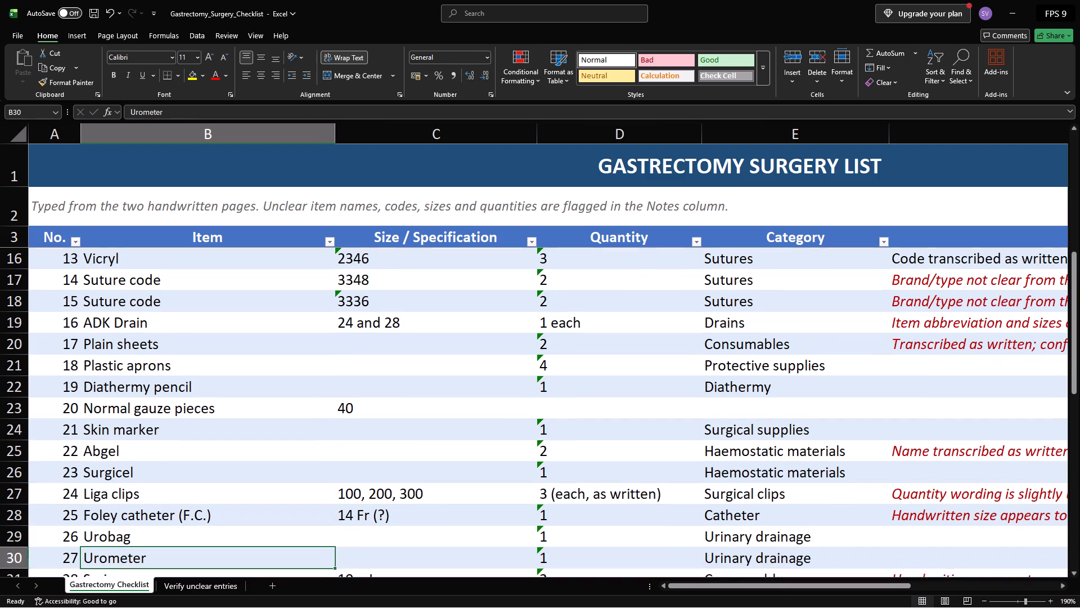
key(Down)
key(Down)
key(Down)
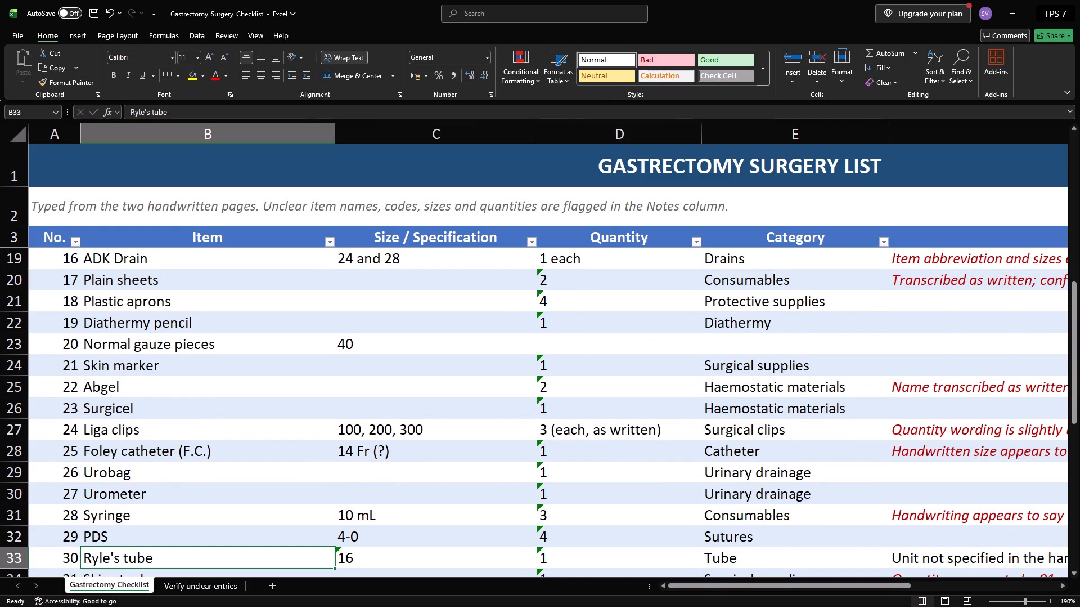
key(Down)
key(Down)
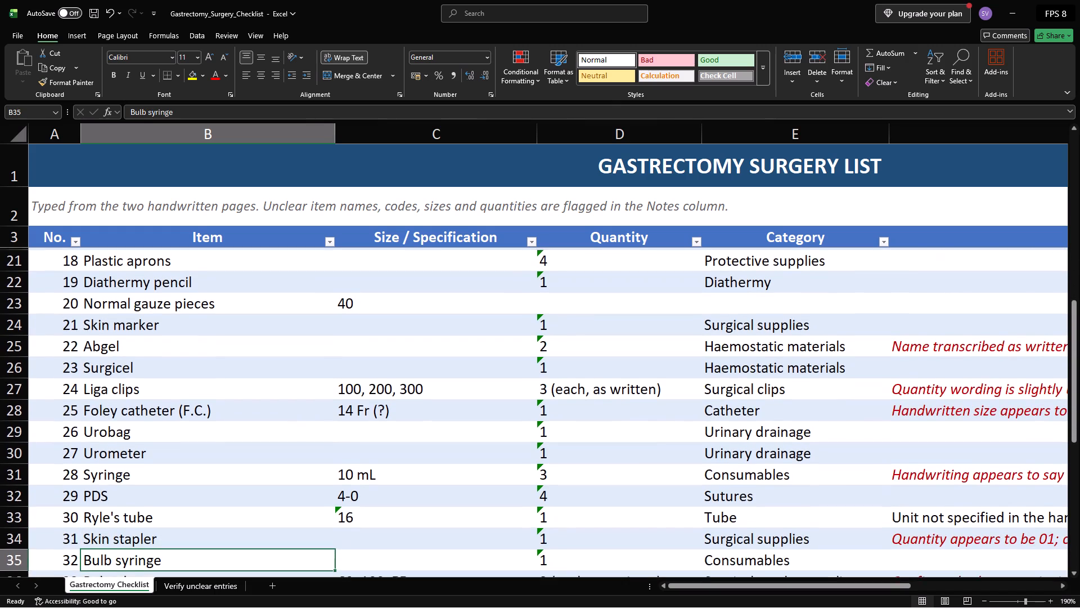
key(Down)
key(Down)
key(Down)
key(Down)
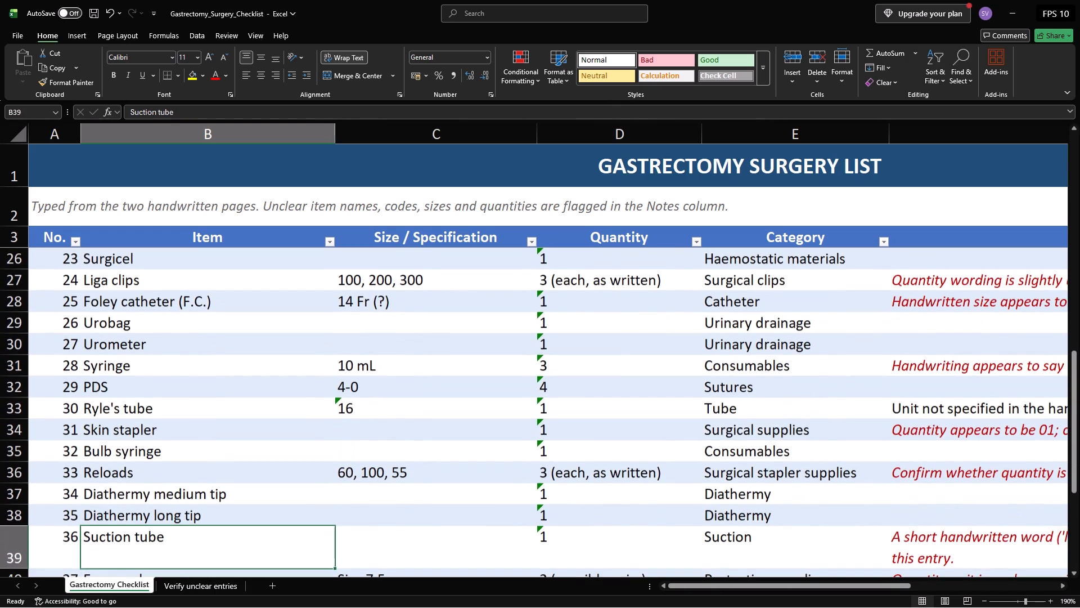
key(Down)
key(Down)
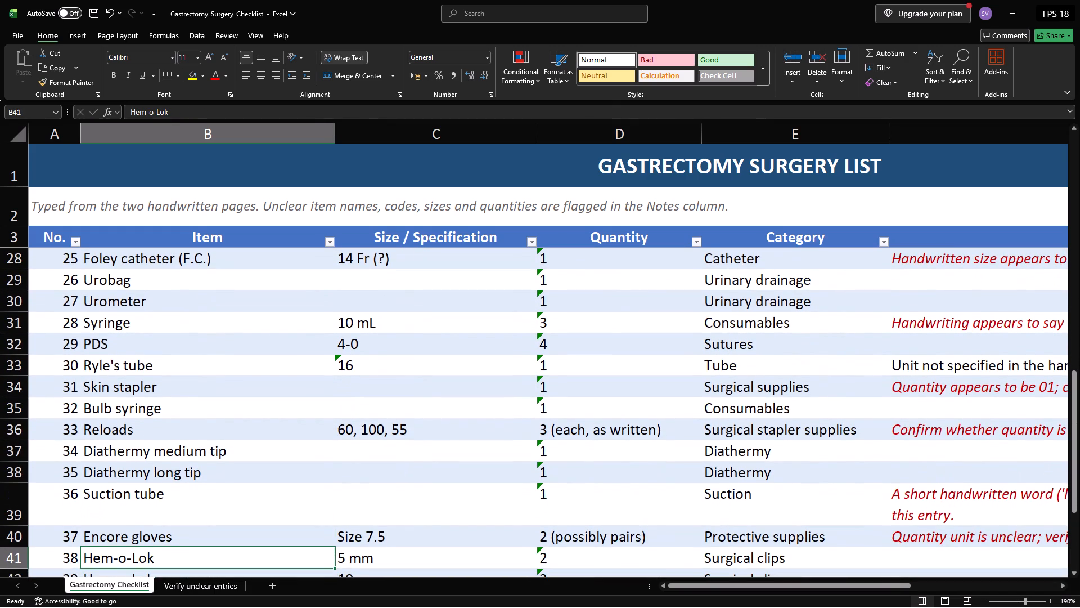
key(Down)
key(Down)
key(Down)
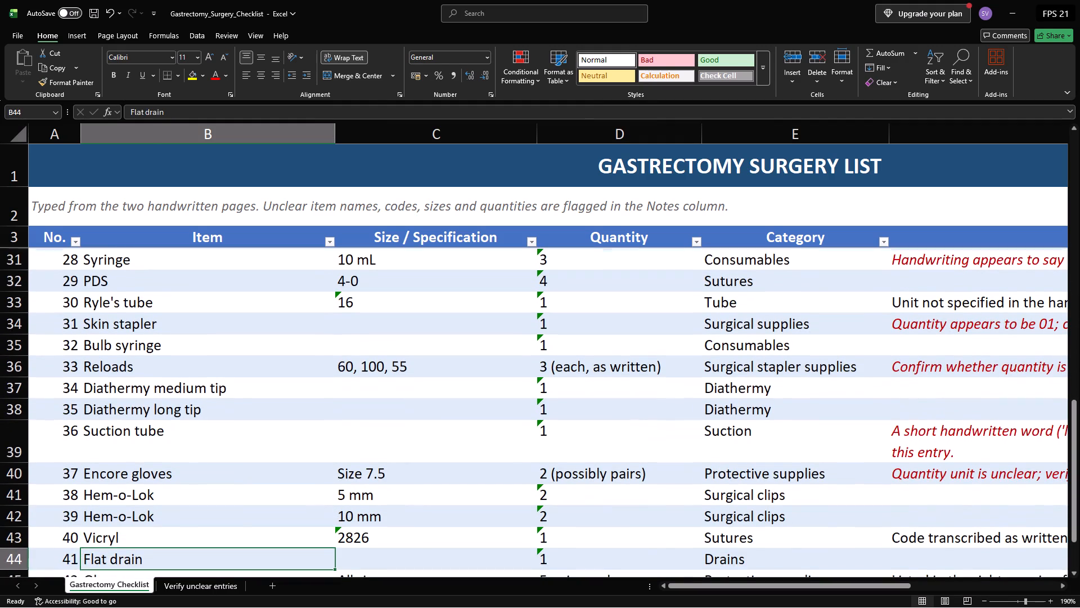
key(Down)
key(Down)
key(Down)
key(Down)
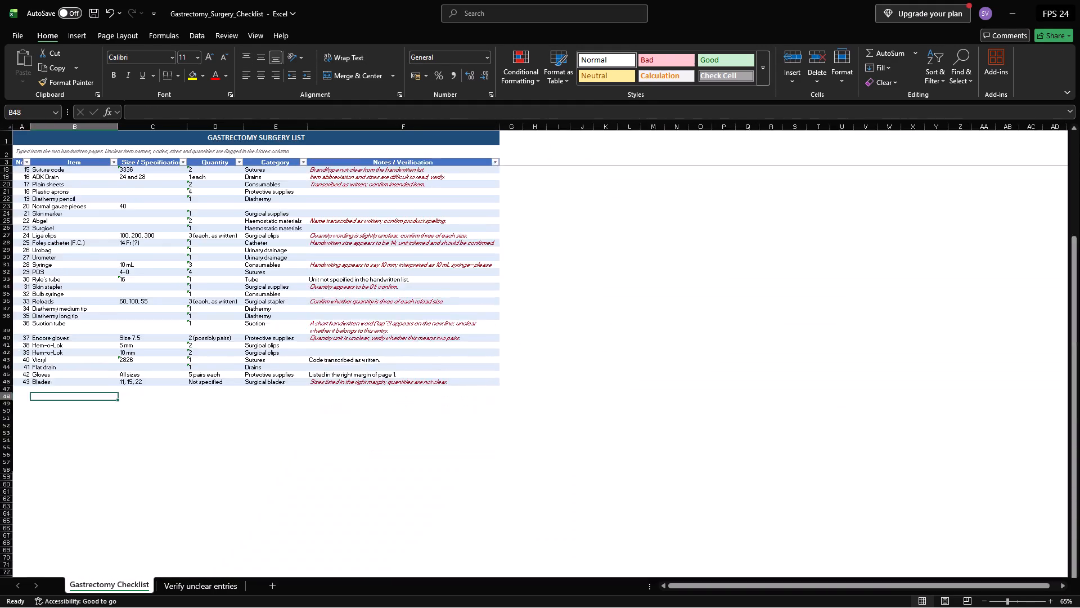
scroll(414, 426, right, 3)
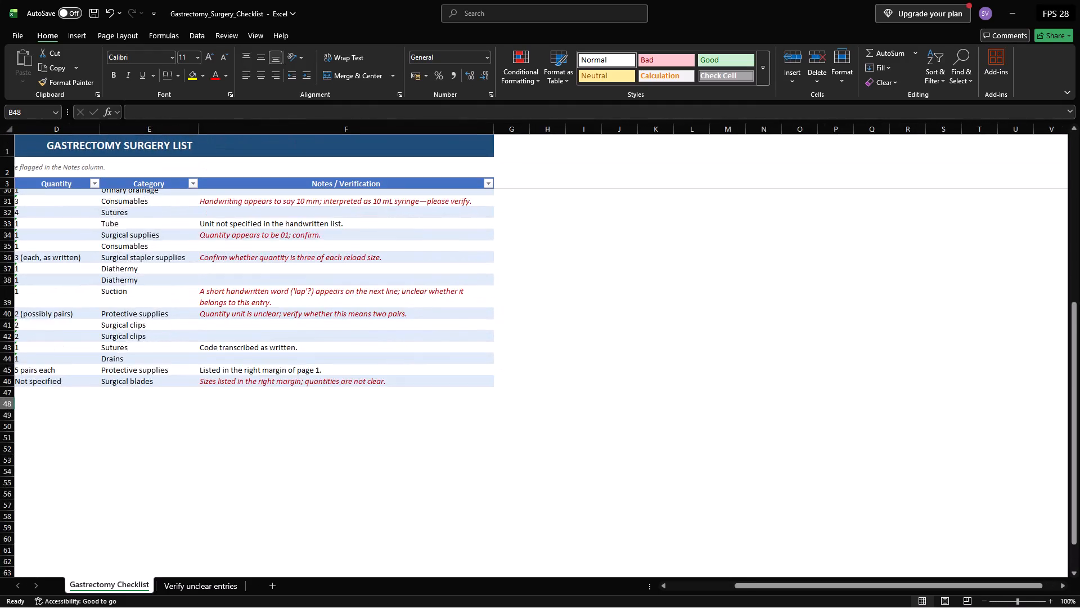
Clear the red Notes / Verification remarks of item 2, Gauze line, and item 3, 5062.
scroll(414, 426, right, 5)
scroll(414, 426, up, 2)
scroll(414, 426, right, 1)
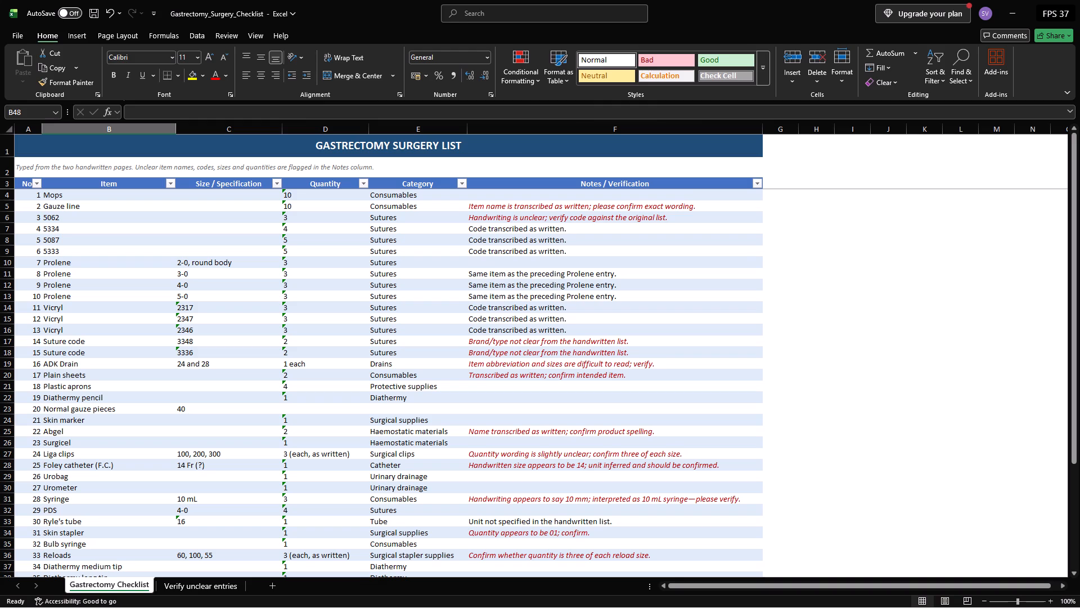
click(616, 209)
key(BackSpace)
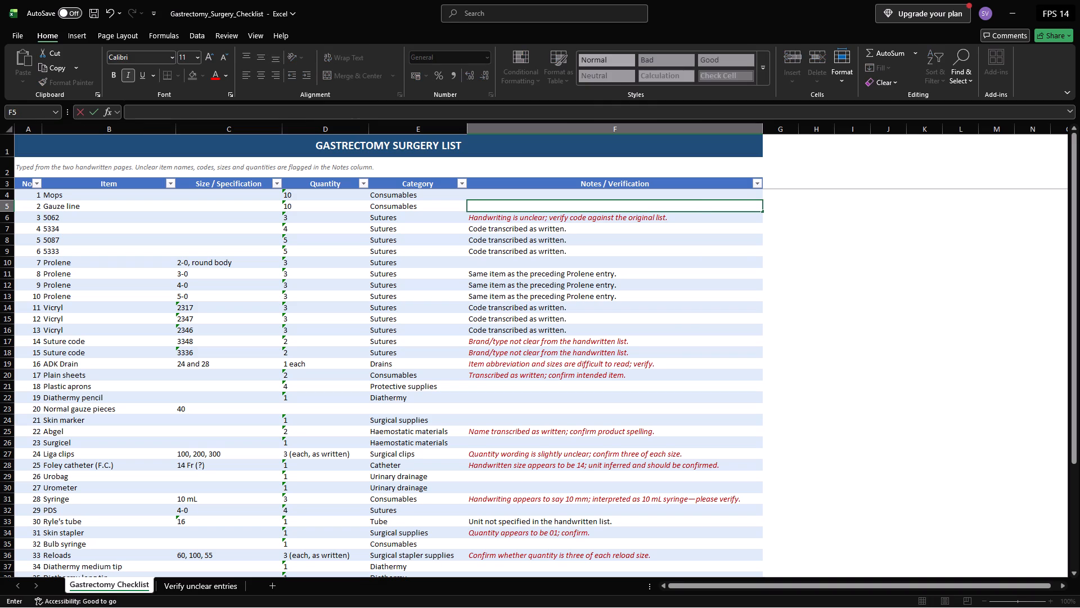
click(623, 216)
key(BackSpace)
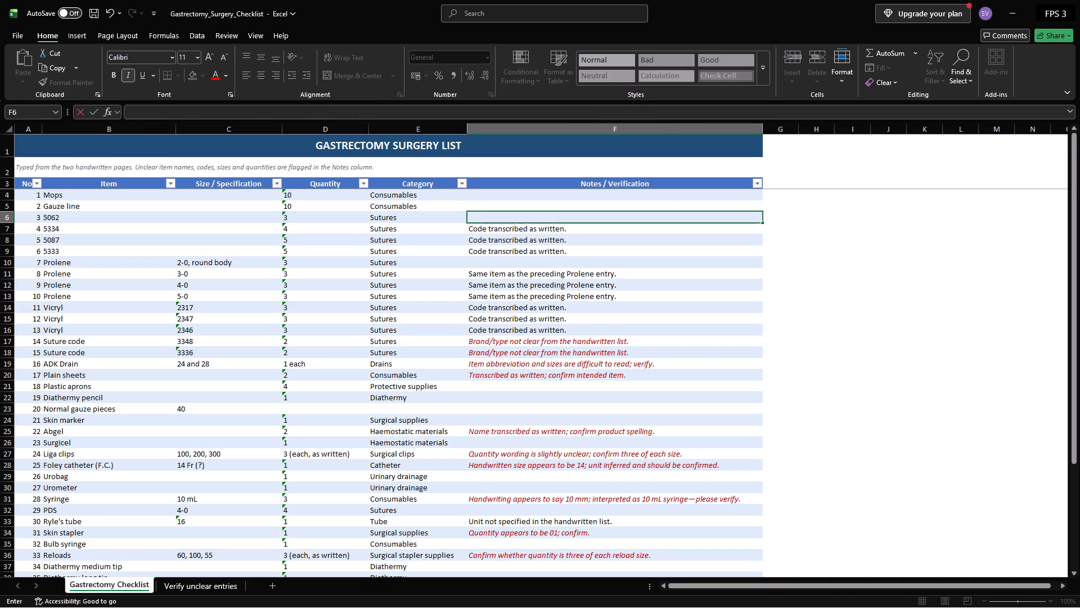
Clear the red Notes / Verification remarks of items 14 to 17: both Suture code entries, ADK Drain and Plain sheets.
click(604, 346)
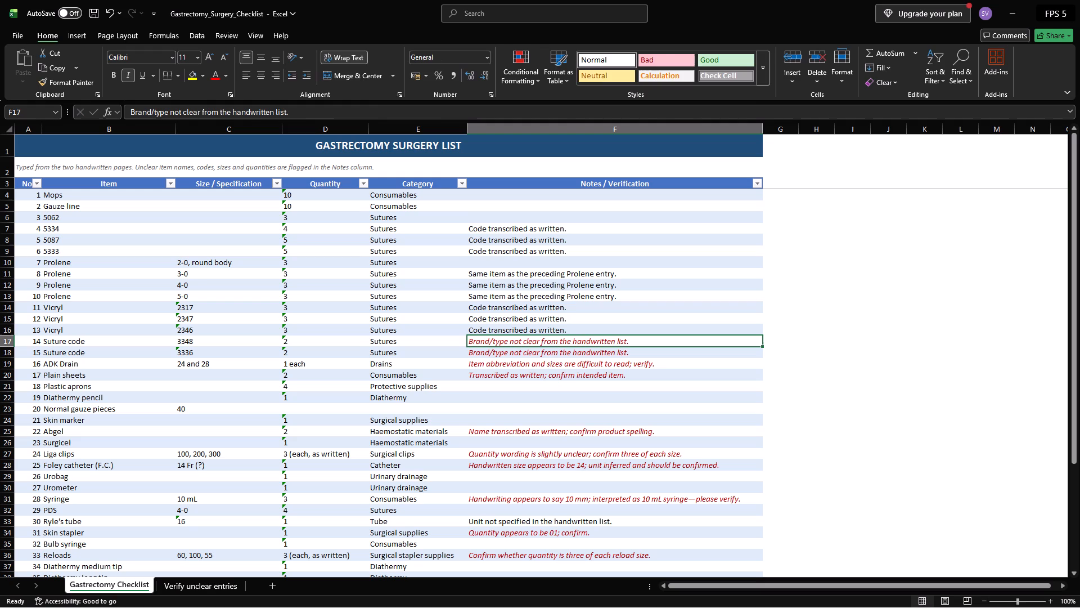
key(BackSpace)
click(610, 356)
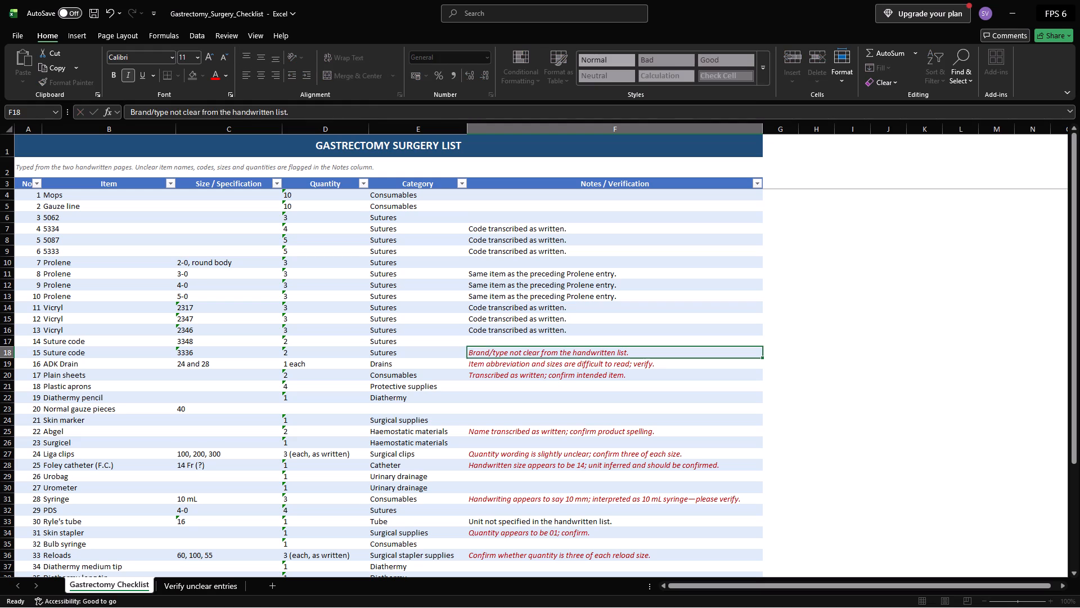
key(BackSpace)
click(623, 365)
key(BackSpace)
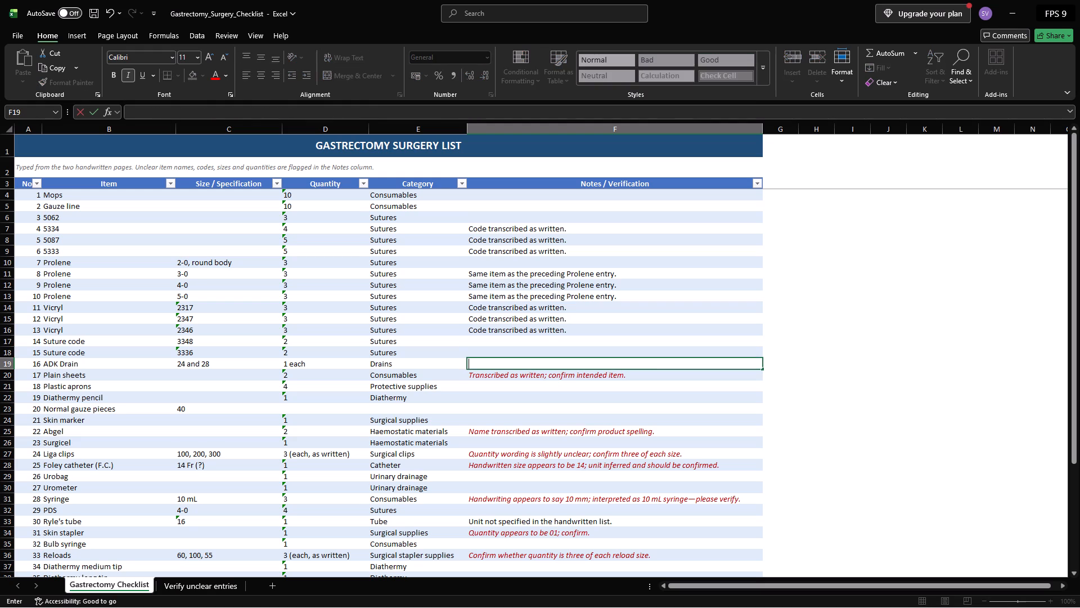
click(630, 379)
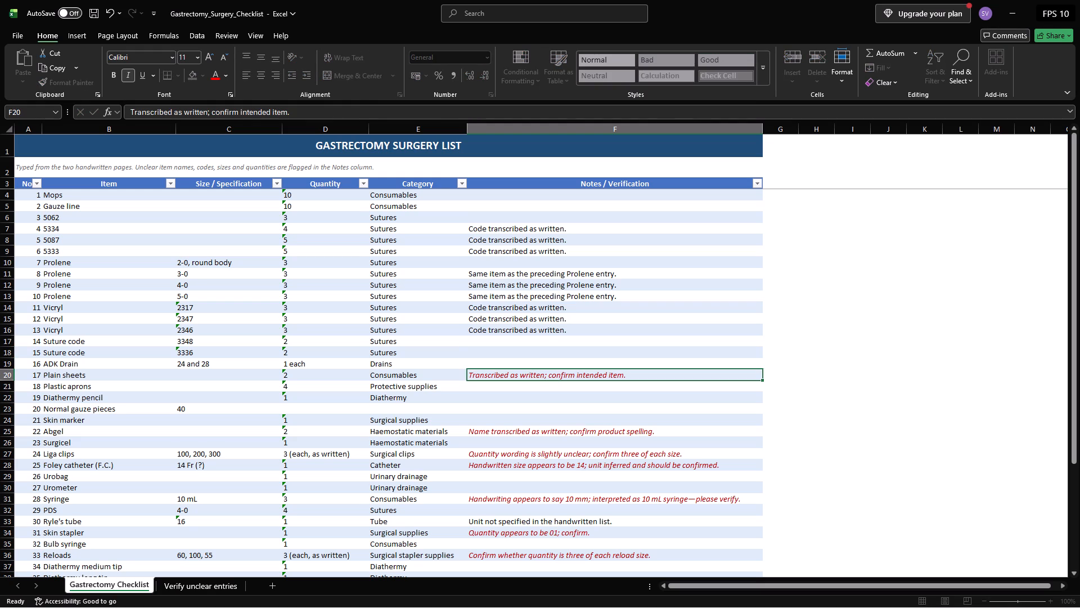
key(BackSpace)
Clear the red Notes / Verification remarks of Abgel, Liga clips, Foley catheter, Syringe and Skin stapler (items 22, 24, 25, 28 and 31).
click(642, 436)
key(BackSpace)
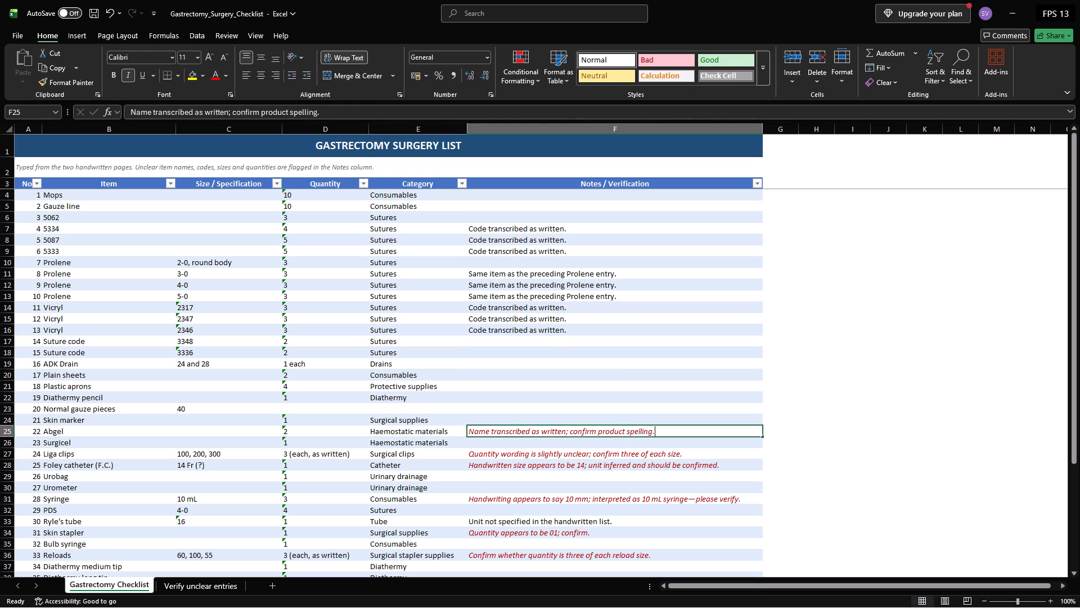
click(655, 453)
key(BackSpace)
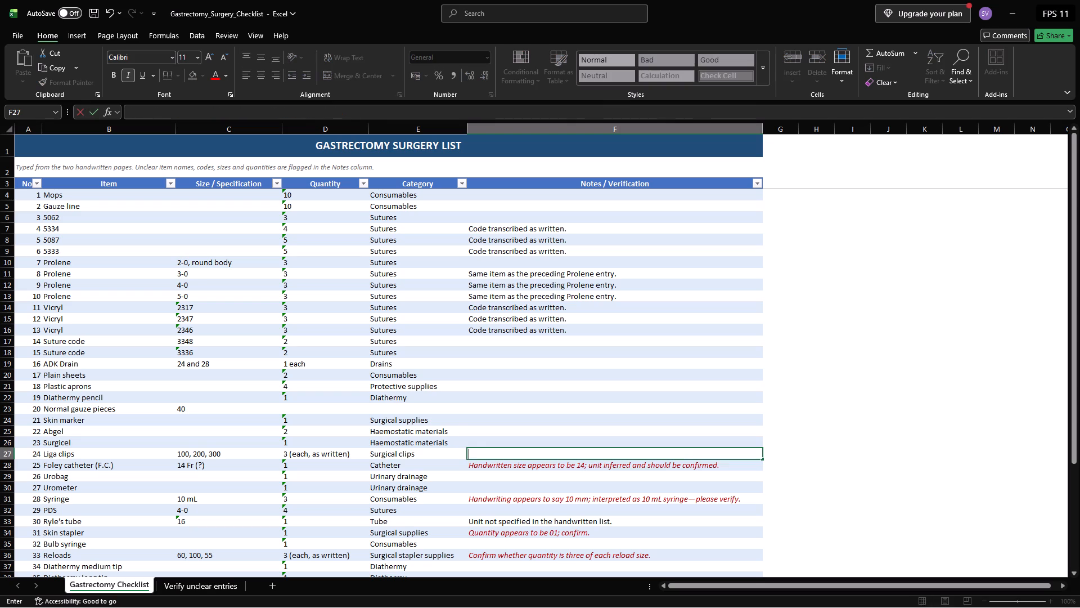
click(667, 467)
key(BackSpace)
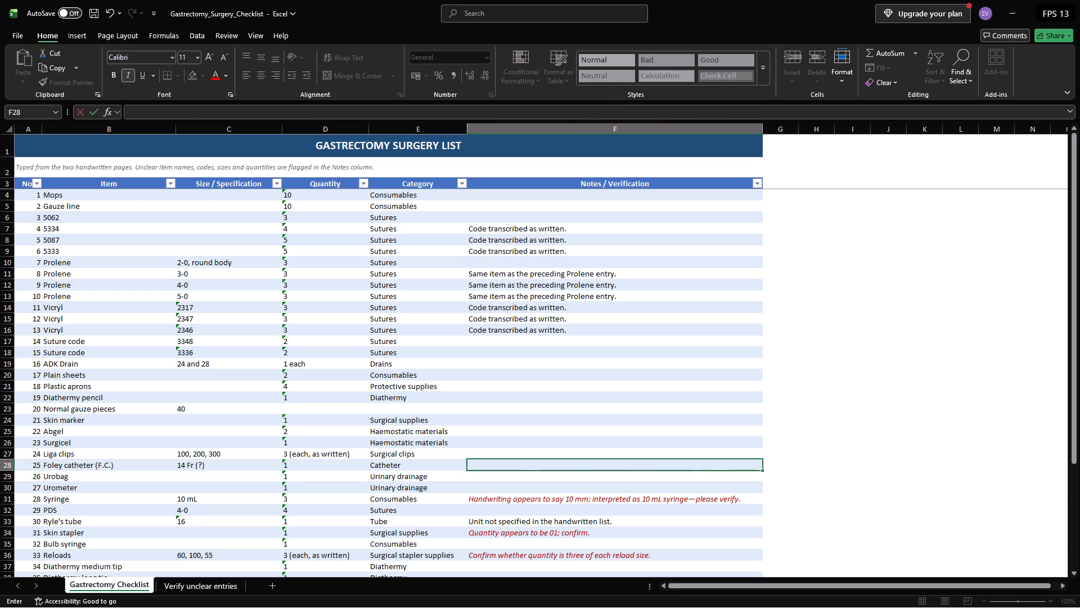
click(678, 504)
key(BackSpace)
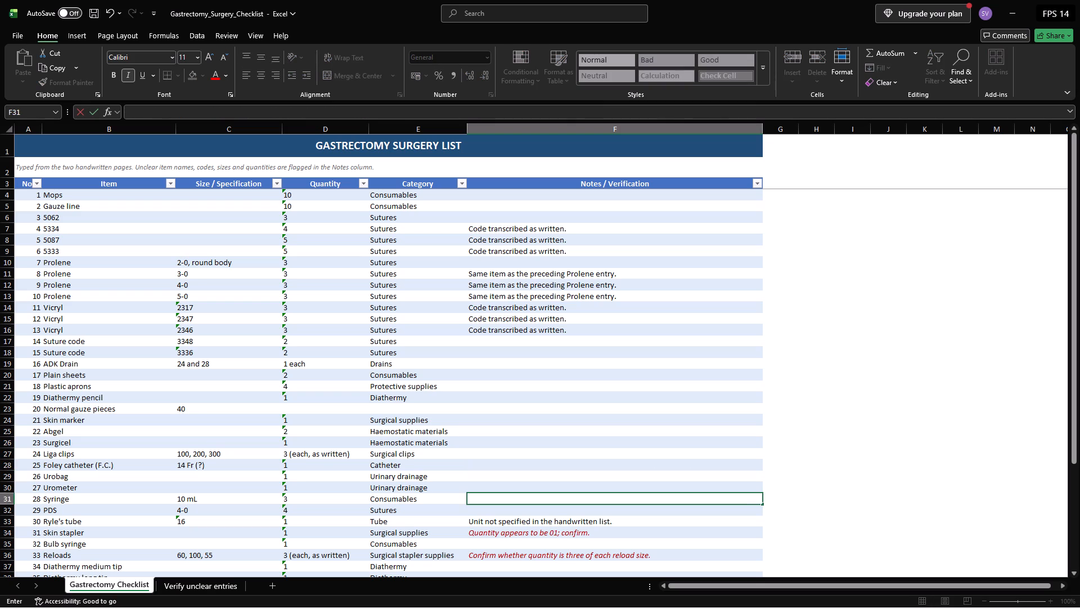
click(675, 534)
key(BackSpace)
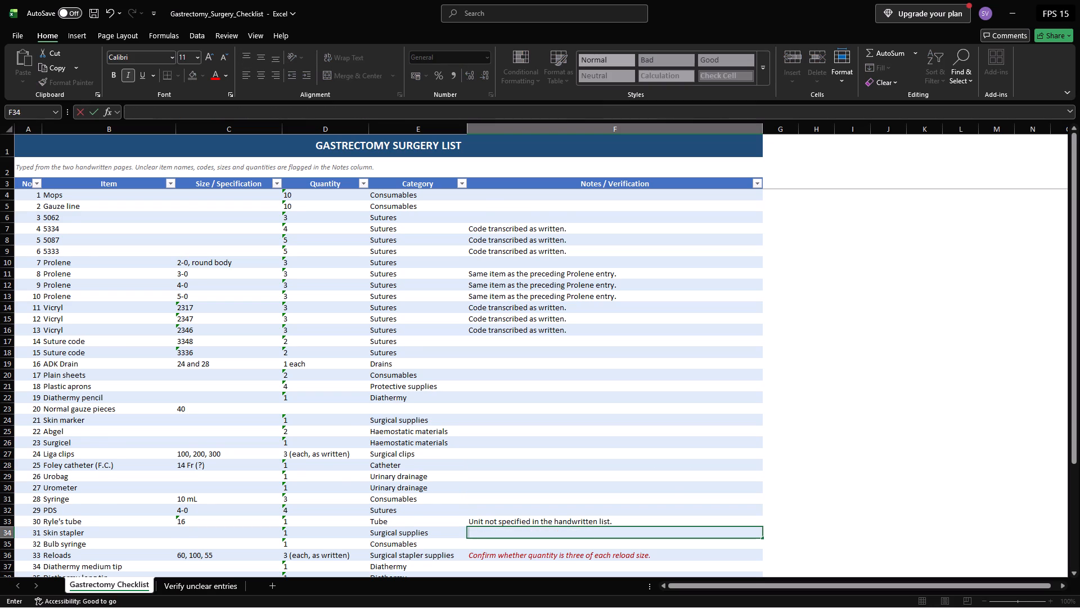
Clear the red Notes / Verification remarks of item 33, Reloads, item 36, Suction tube, and item 37, Encore gloves.
scroll(675, 534, down, 2)
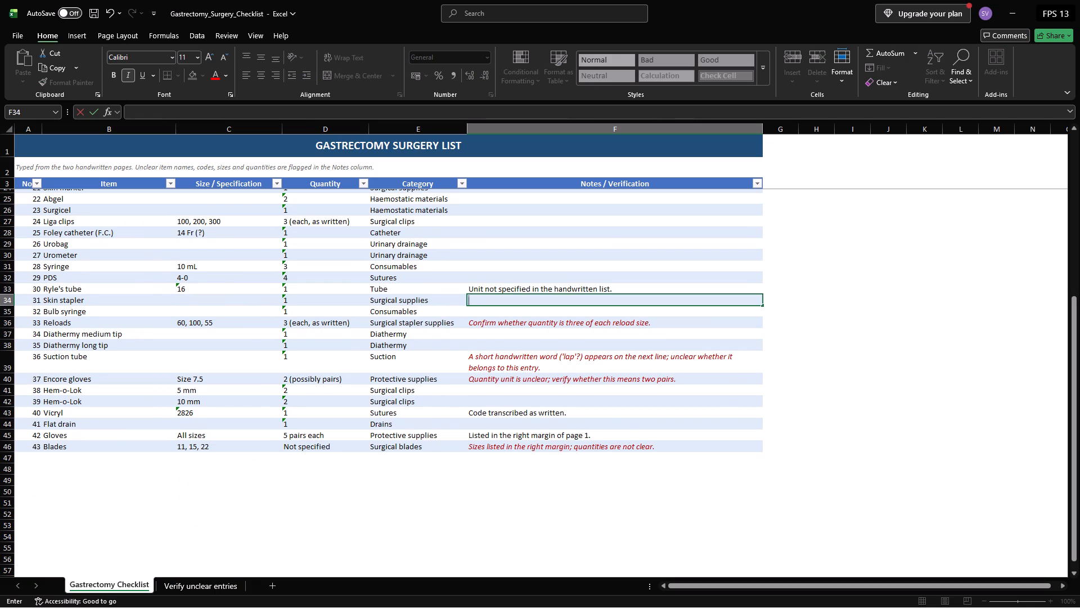
click(617, 329)
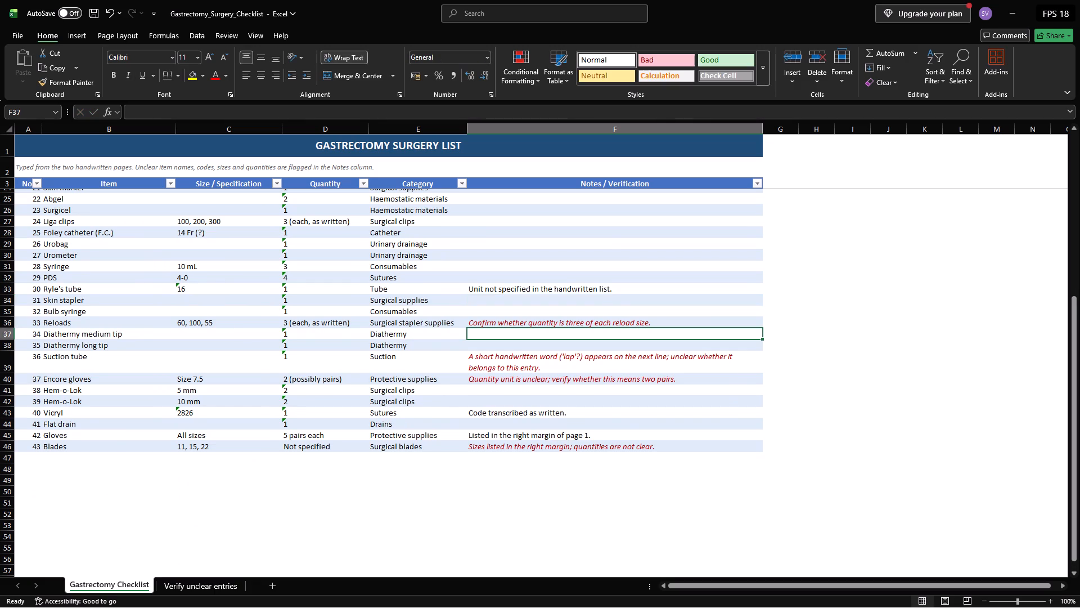
key(Up)
key(BackSpace)
key(Down)
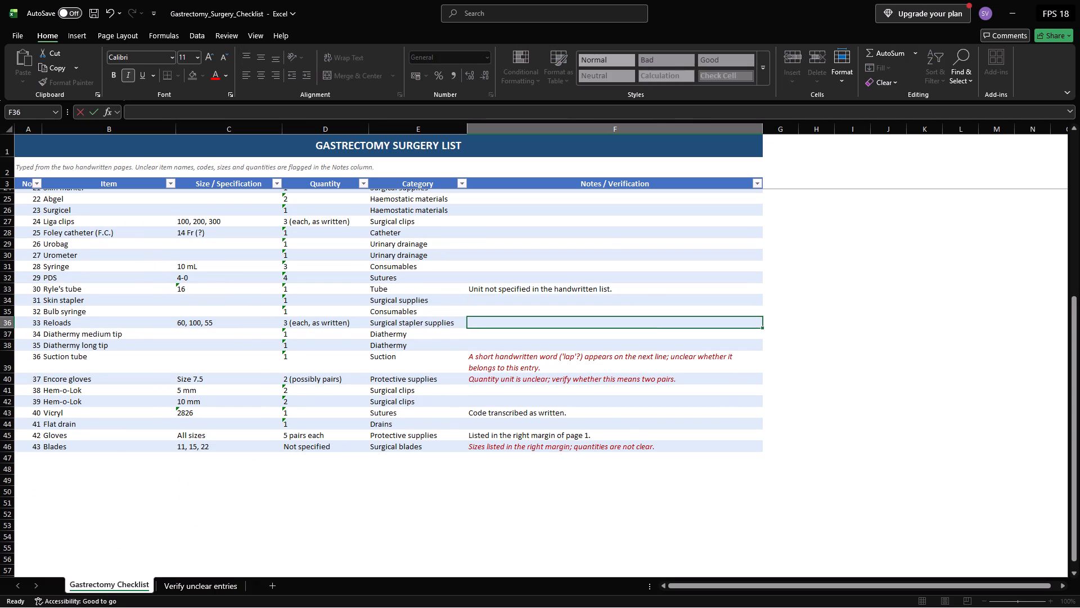
key(Down)
key(Down)
key(BackSpace)
key(Down)
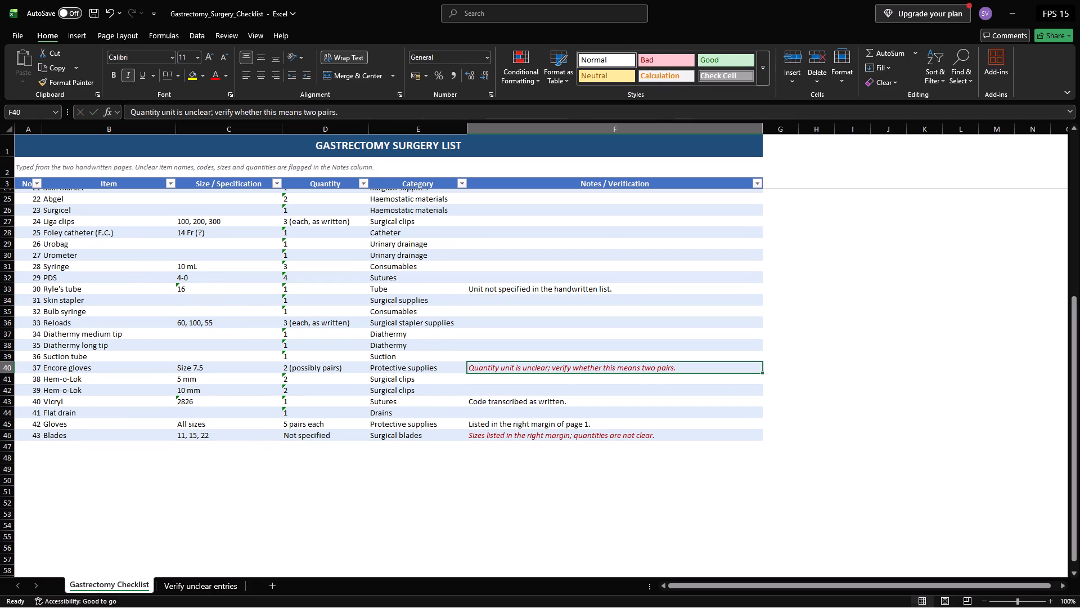
key(BackSpace)
key(Down)
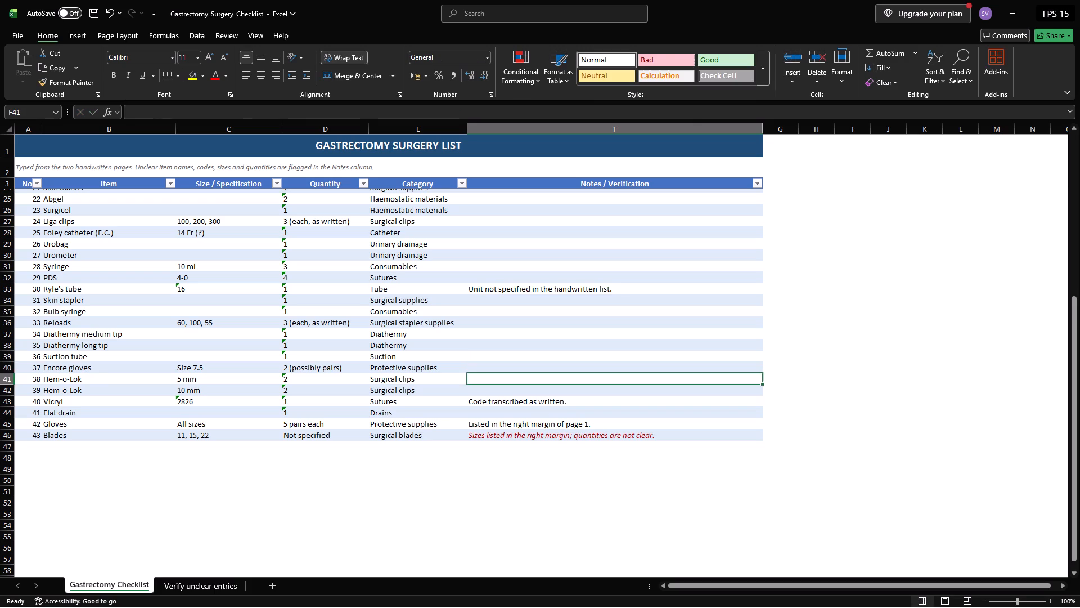
Clear the red Notes / Verification remark of item 43, Blades.
key(Down)
key(Down)
key(Down)
key(Down)
key(Down)
key(BackSpace)
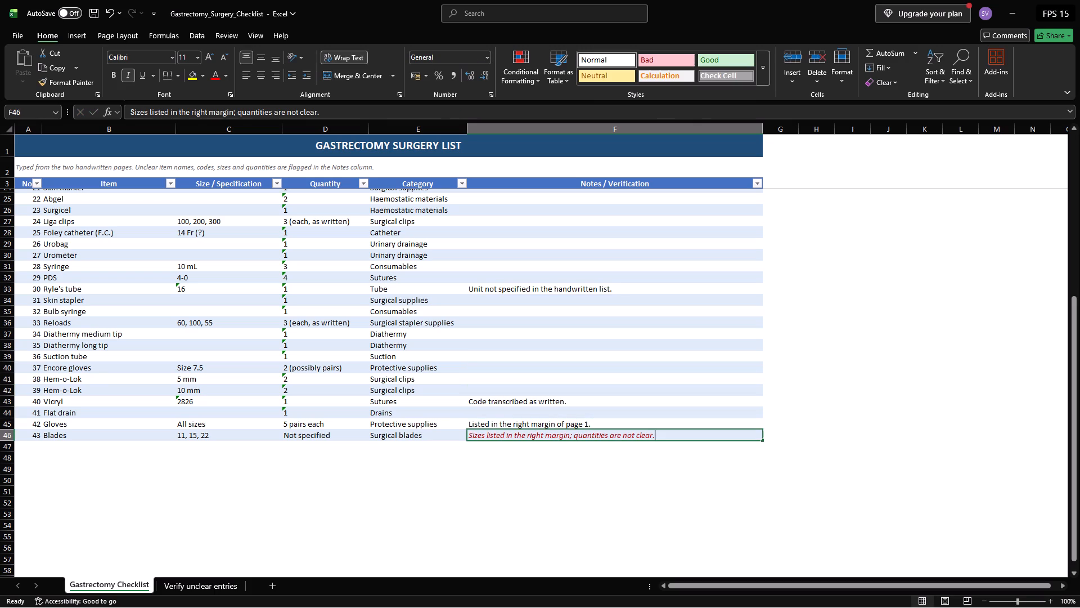
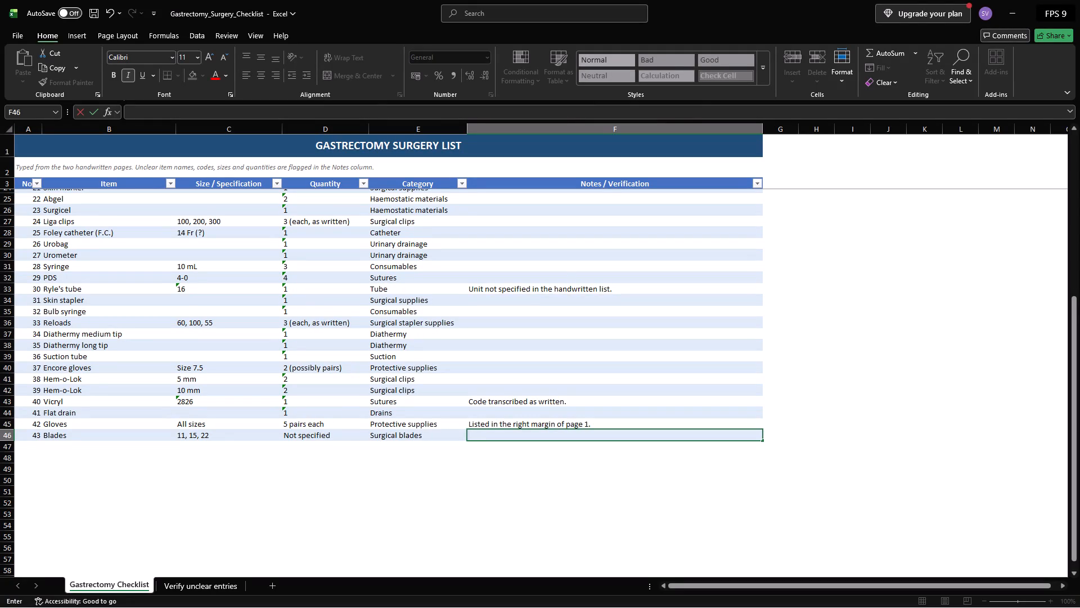
Clear the Notes / Verification remark of item 42, Gloves.
click(577, 421)
key(BackSpace)
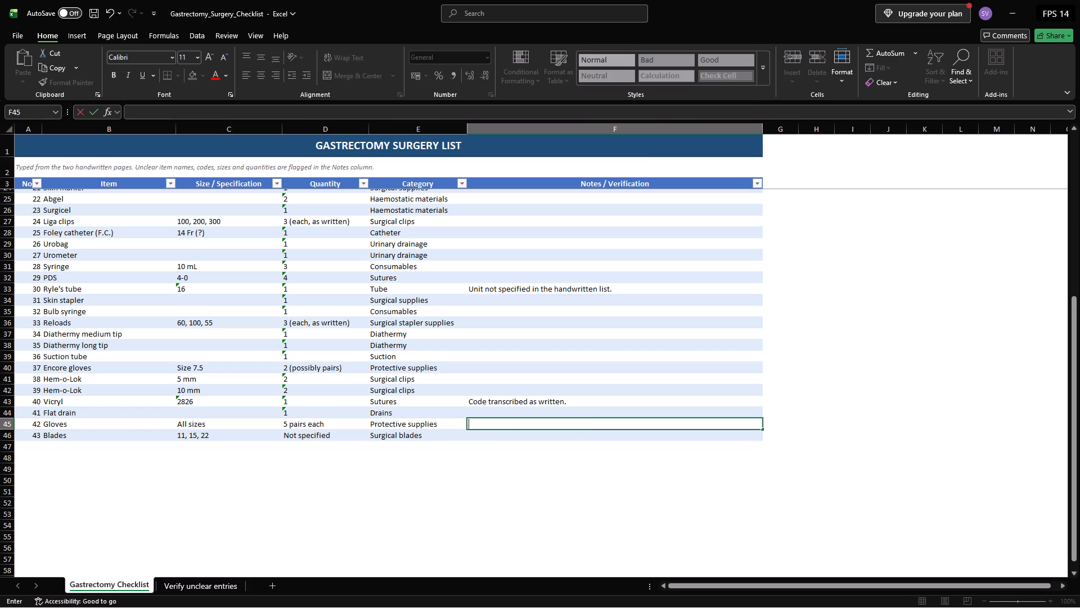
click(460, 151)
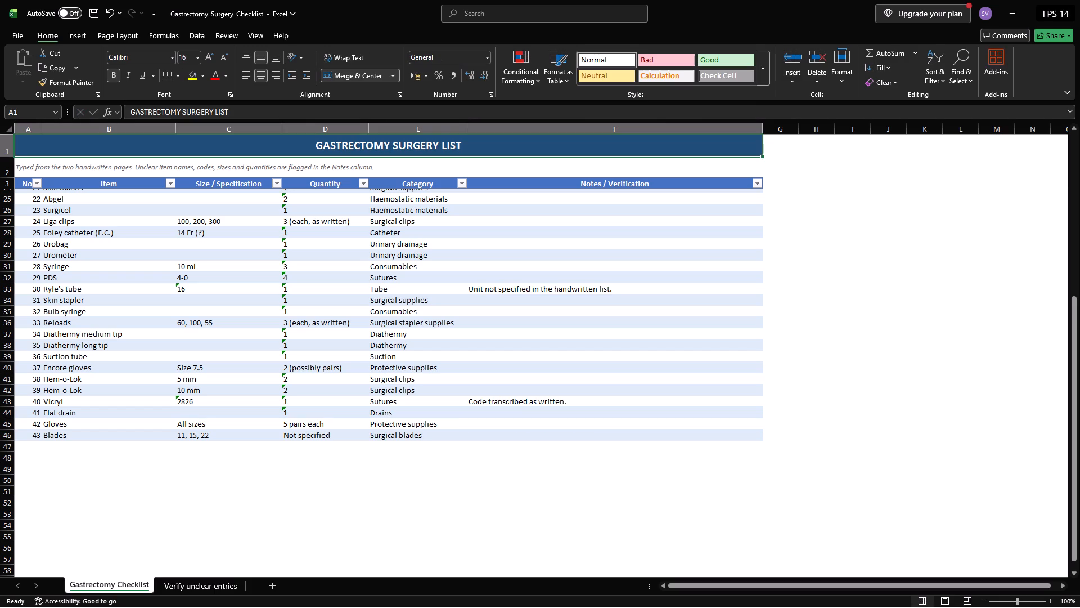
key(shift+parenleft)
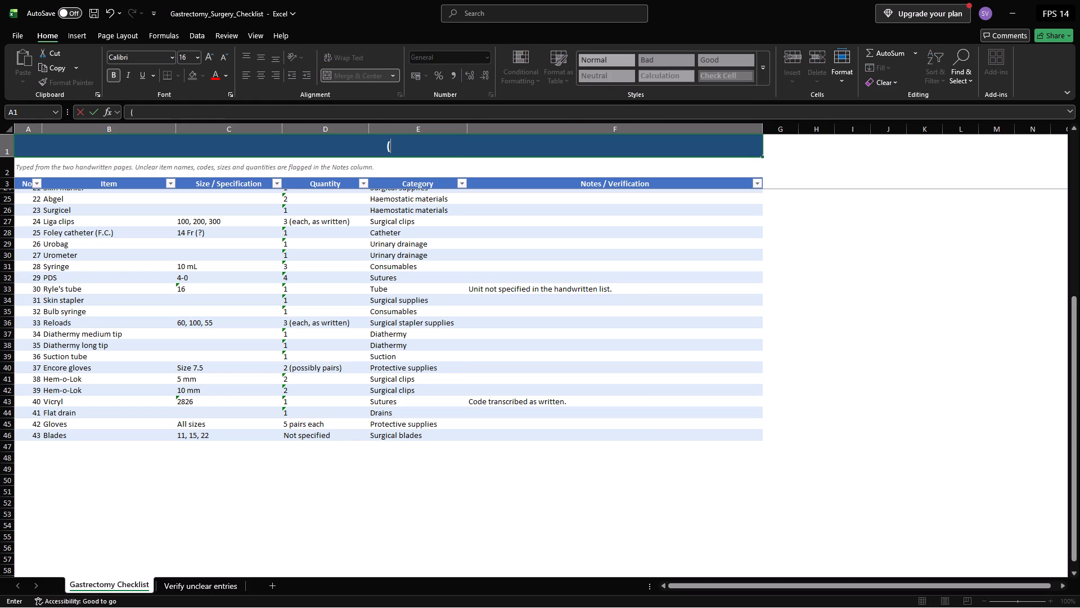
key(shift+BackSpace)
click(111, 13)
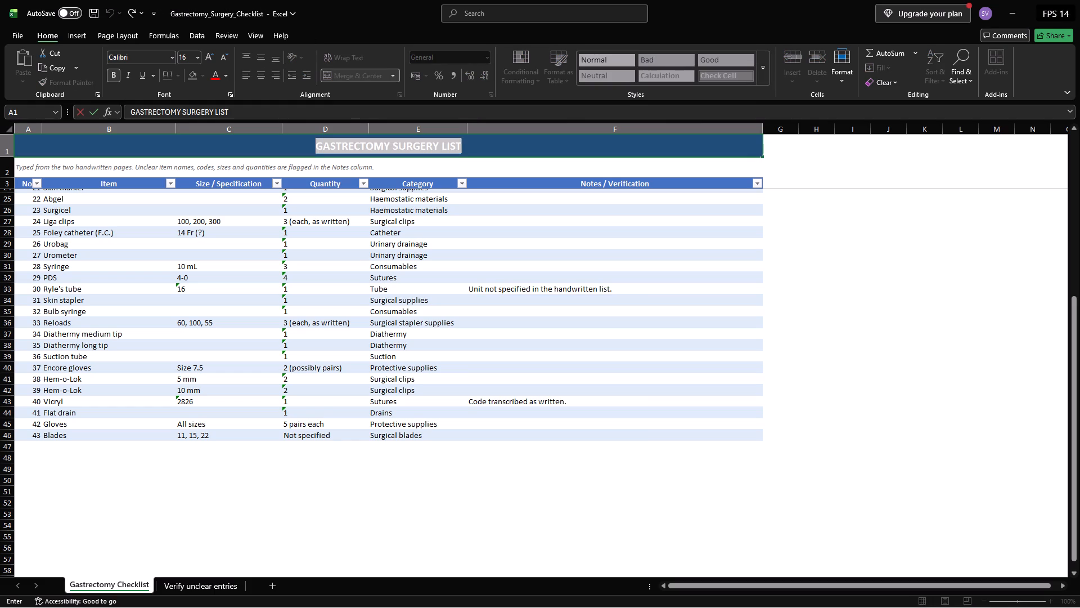
Append "(Renova oncology OT)" directly after the sheet title GASTRECTOMY SURGERY LIST.
key(ctrl+c)
click(473, 149)
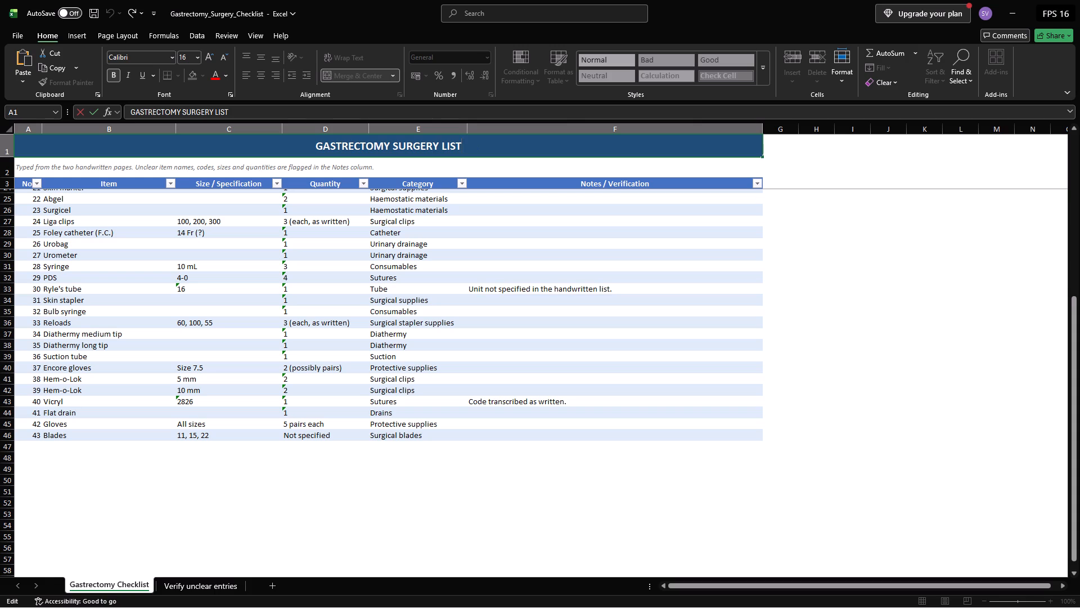
key(shift+parenleft)
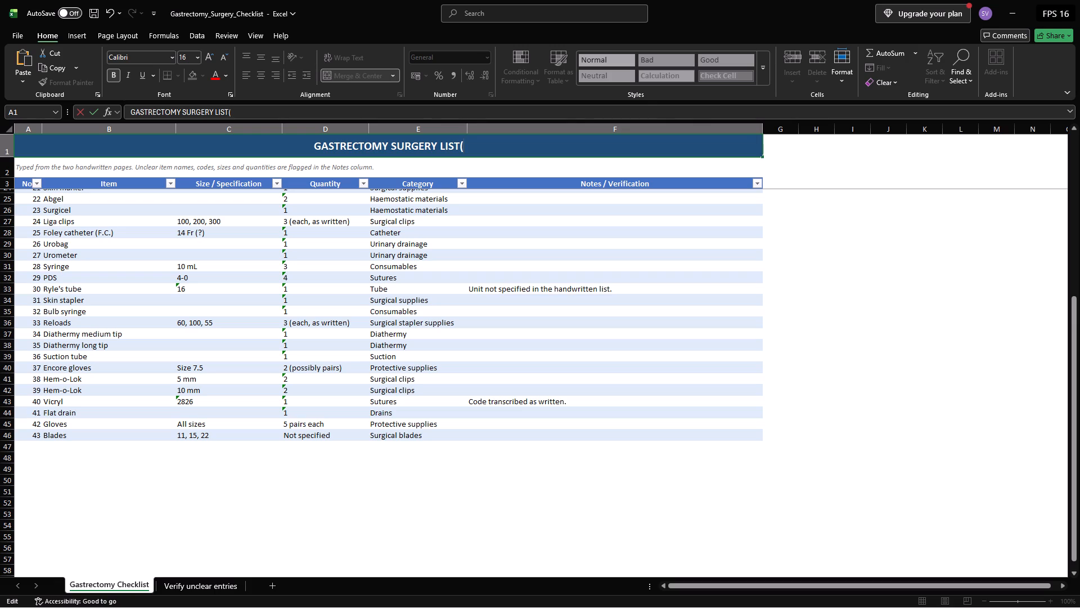
text(Re)
text(nova)
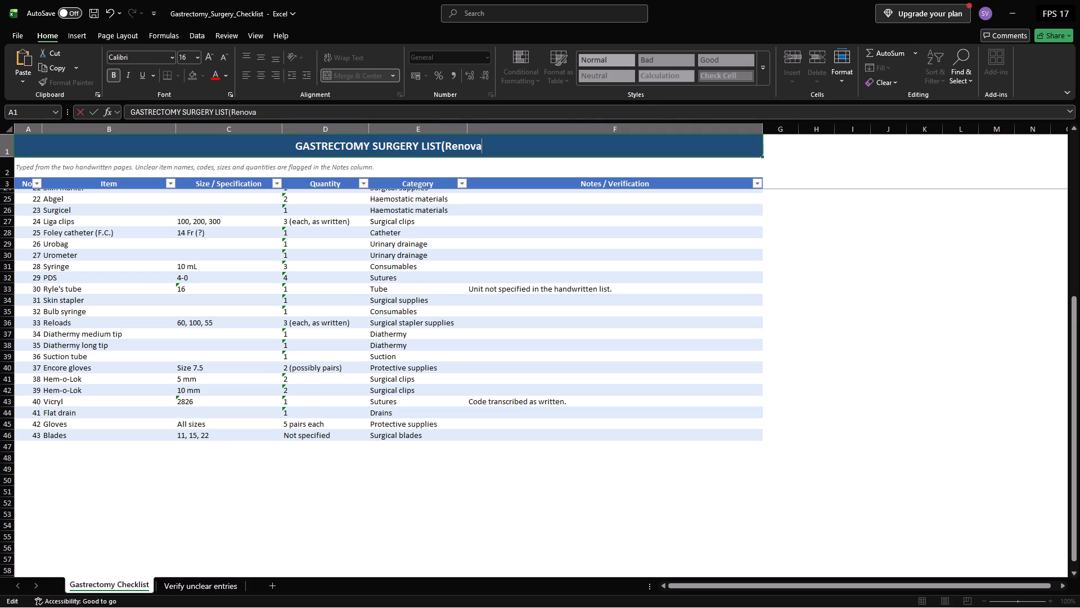
key(space)
text(OT)
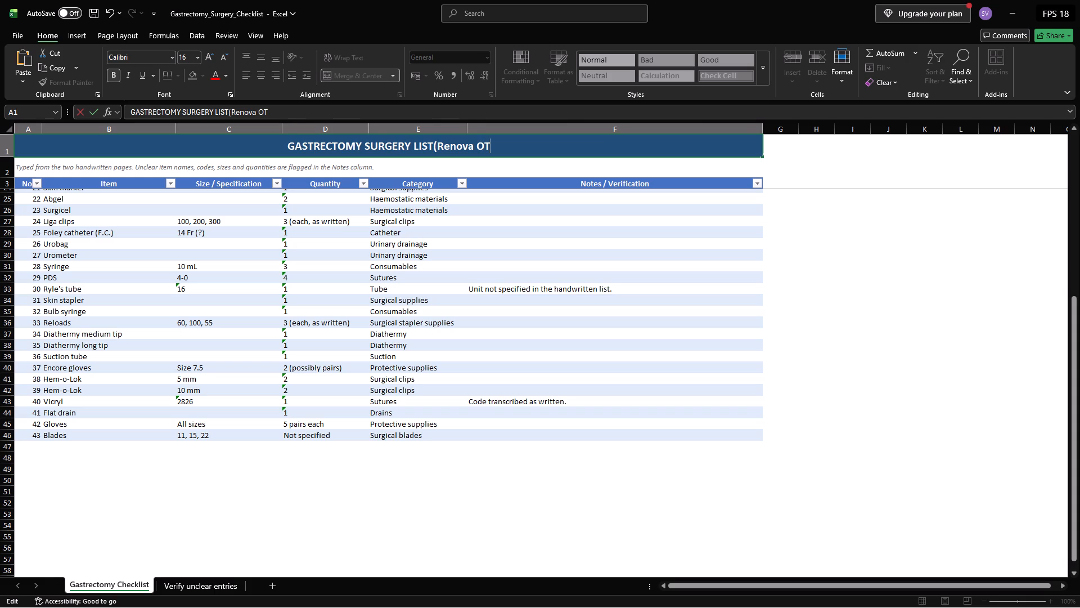
key(space)
key(BackSpace)
key(BackSpace)
key(BackSpace)
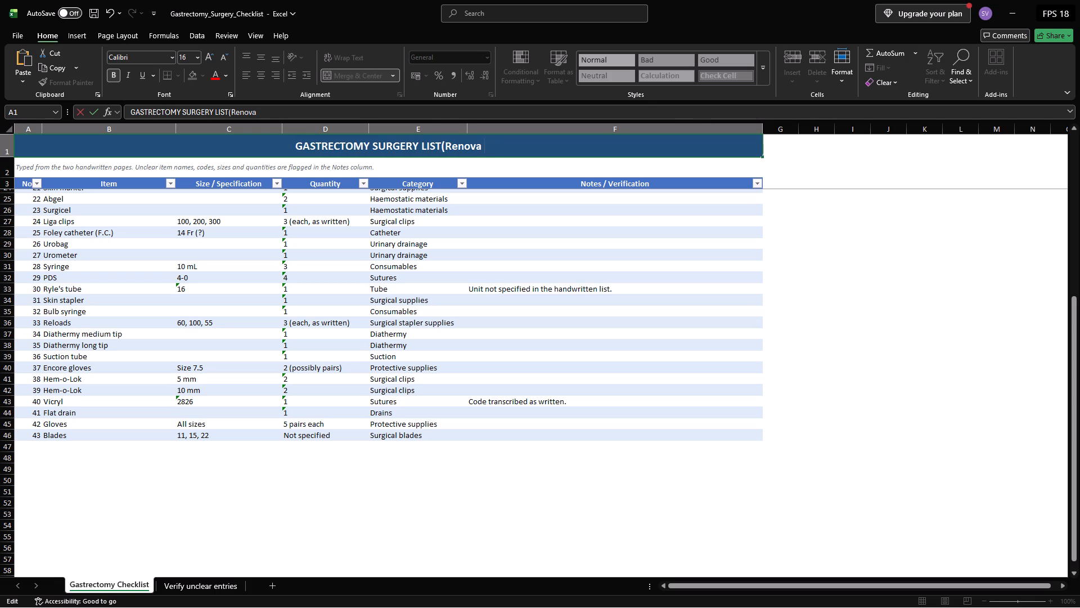
text(onco)
text(logy)
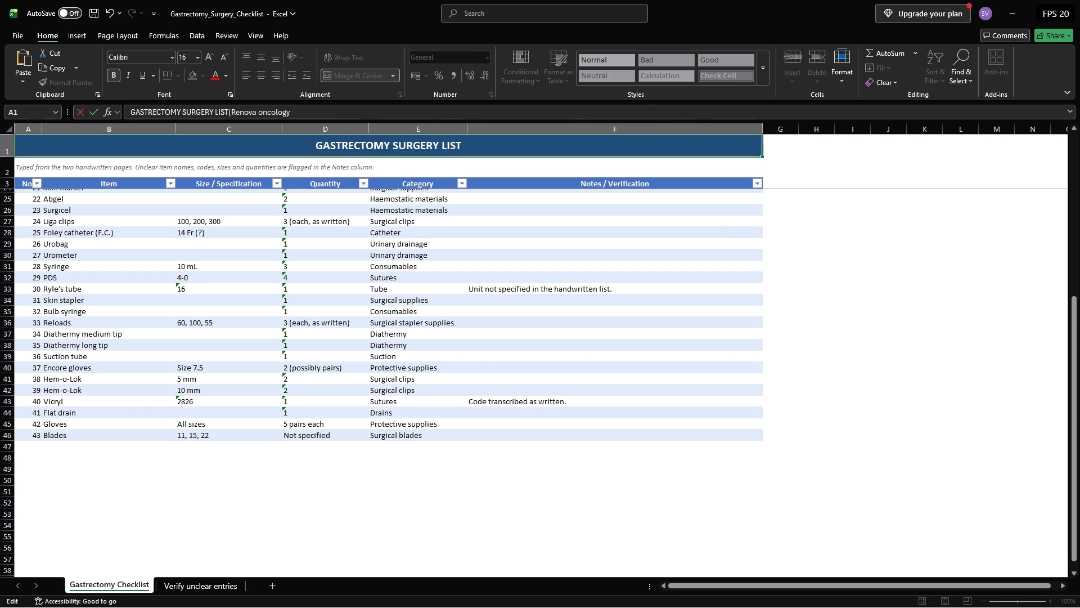
key(space)
text(OT)
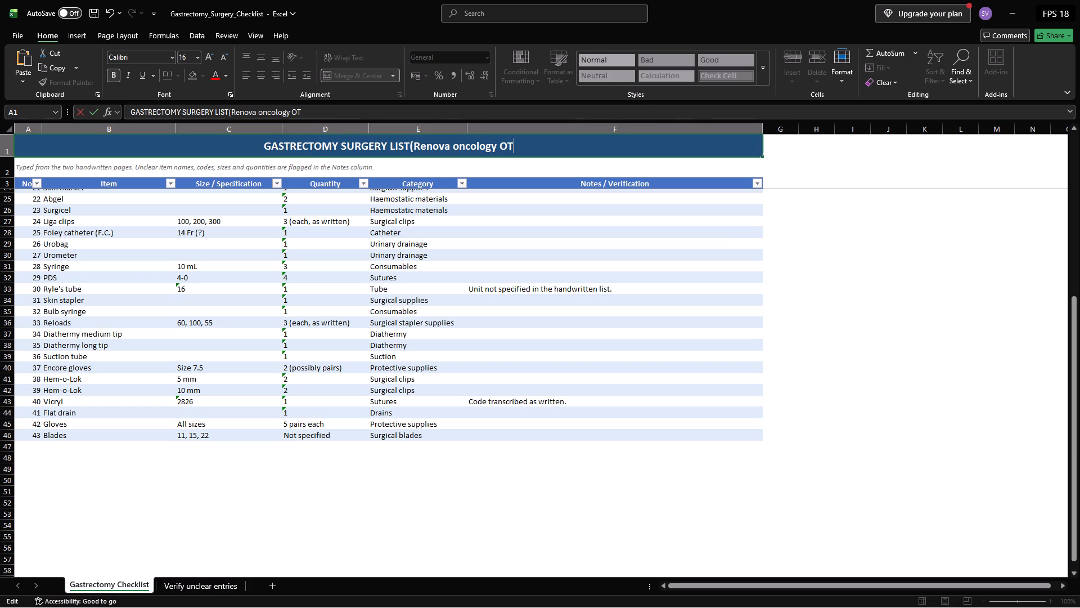
key(shift+parenright)
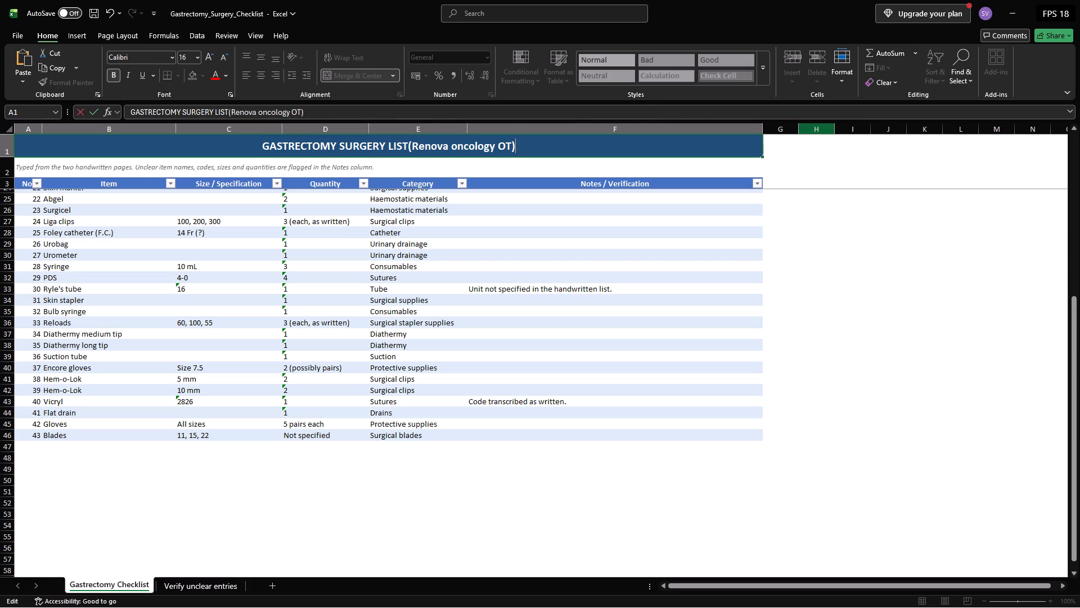
Save the workbook in Downloads as Gastrectomy_Surgery_Checklist in Excel Workbook format, replacing the existing file.
click(11, 33)
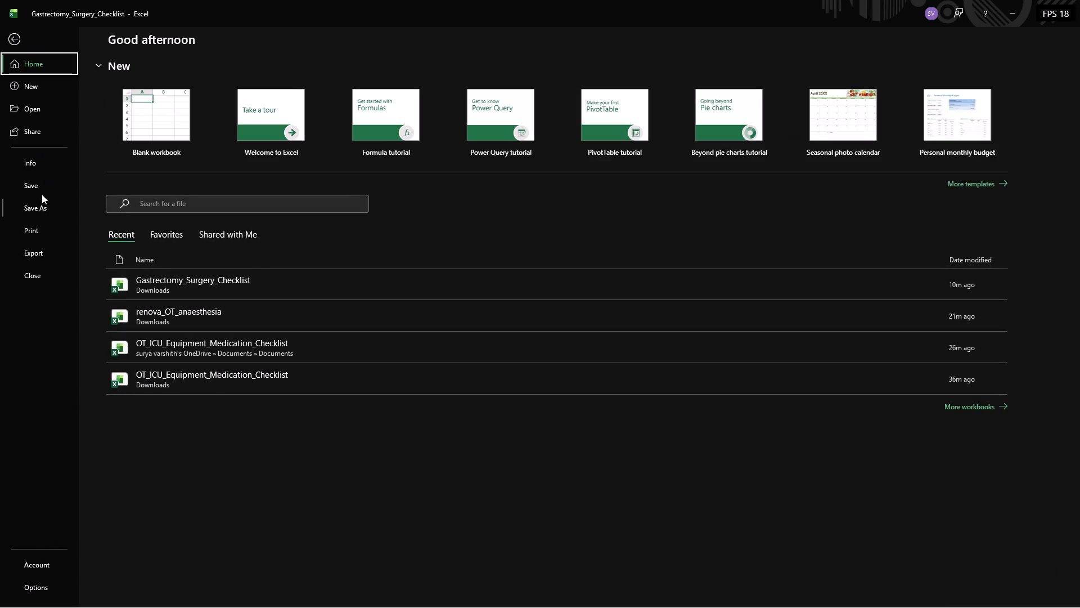
click(42, 202)
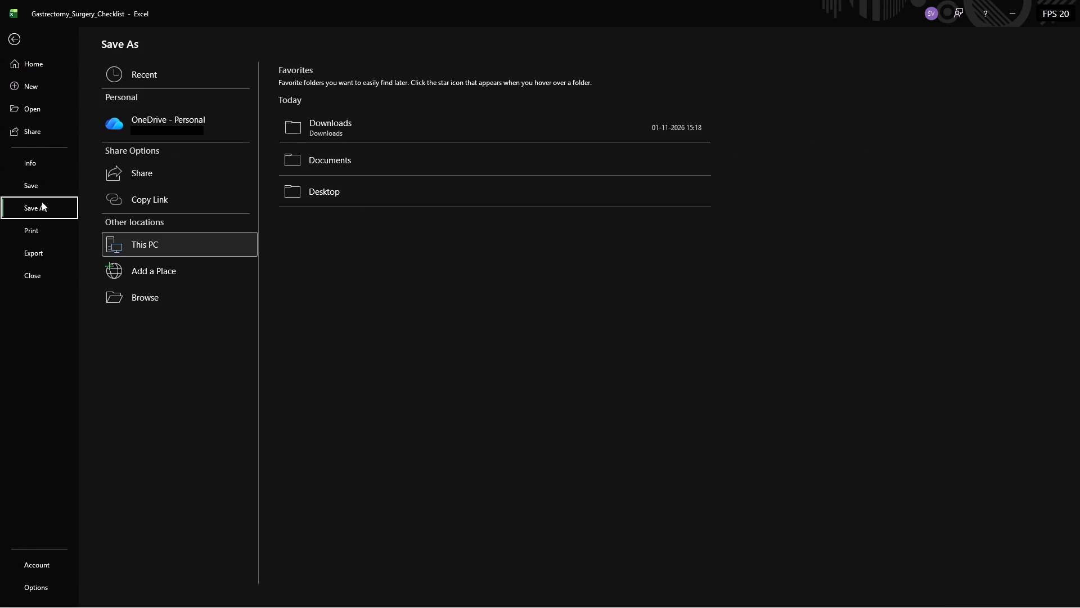
click(346, 127)
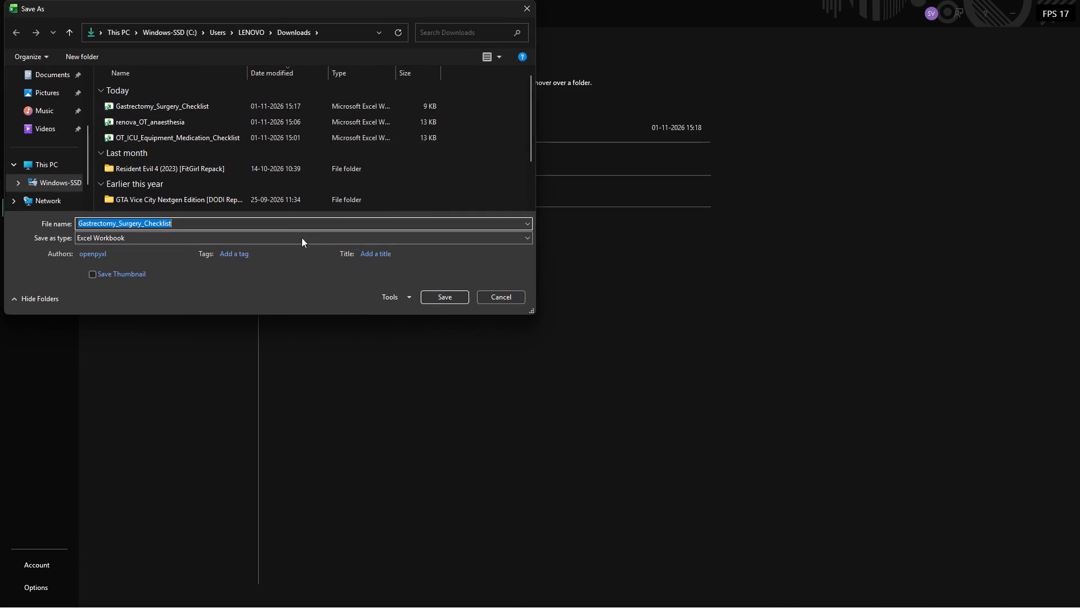
click(276, 222)
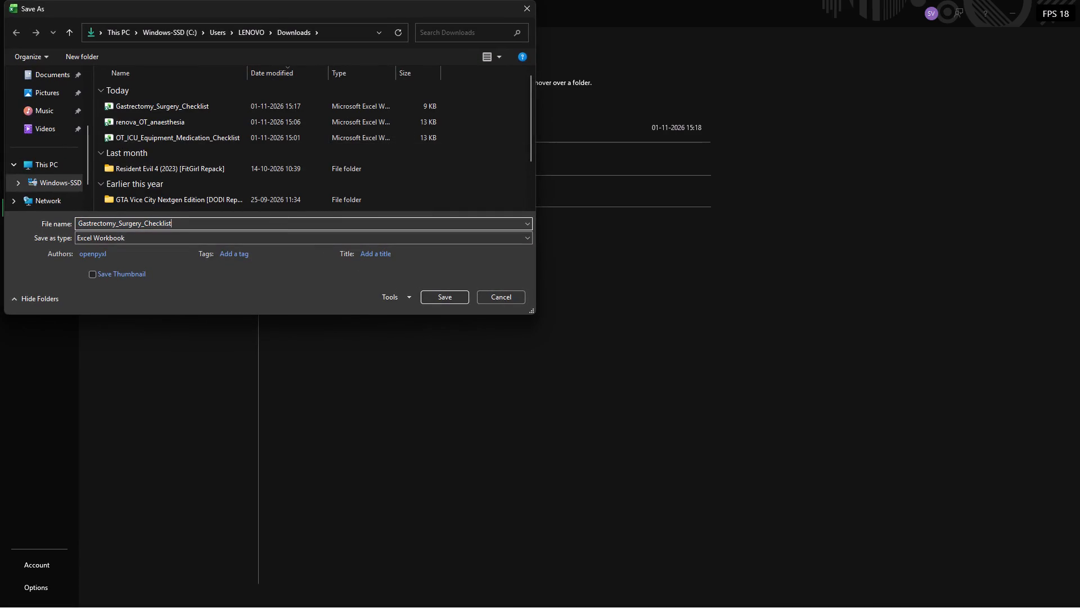
click(444, 296)
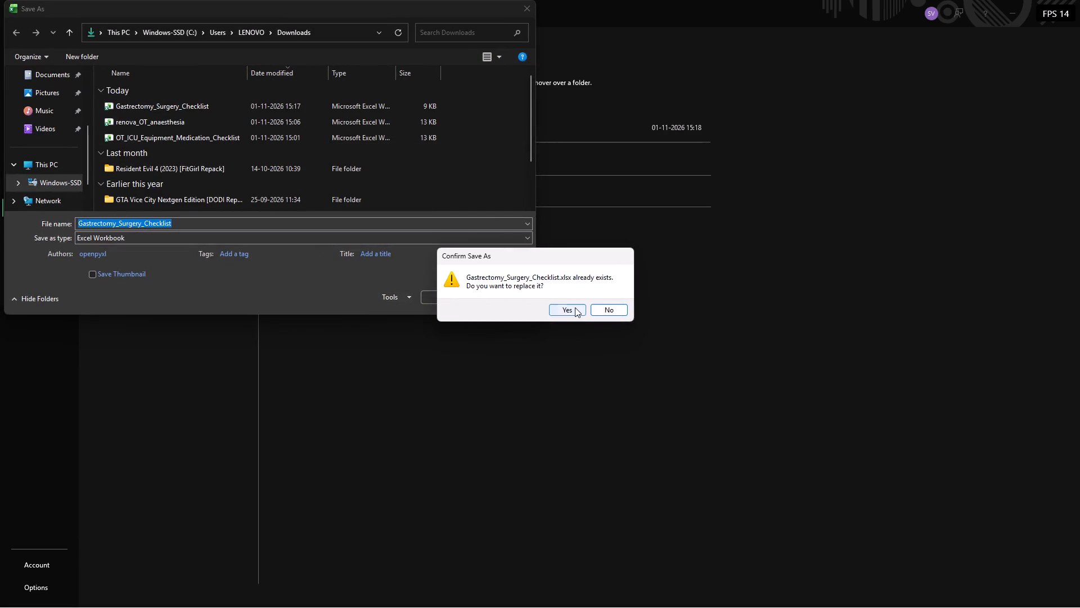
click(575, 307)
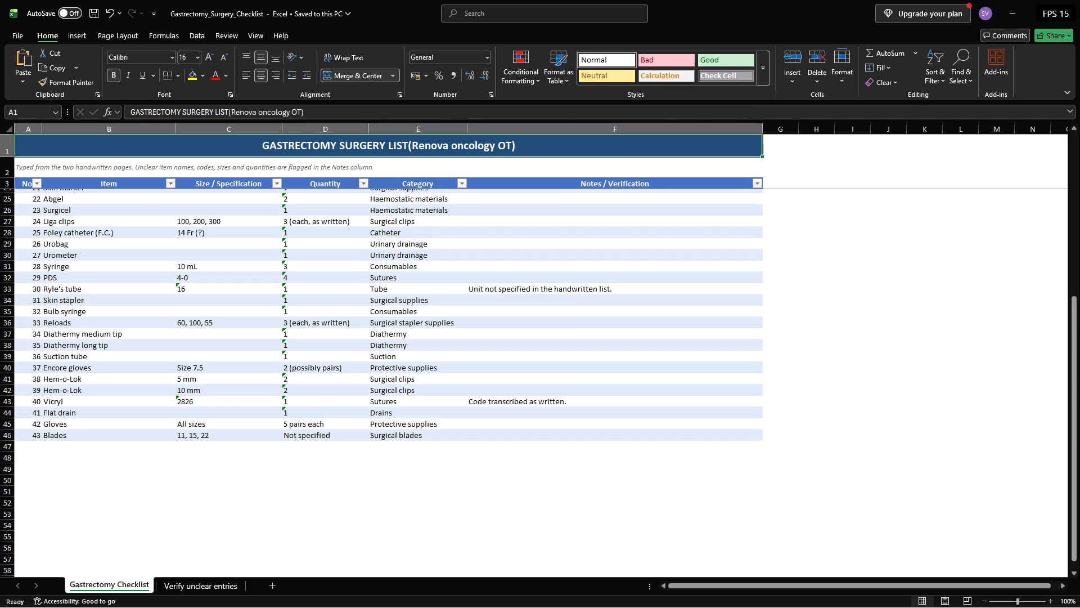
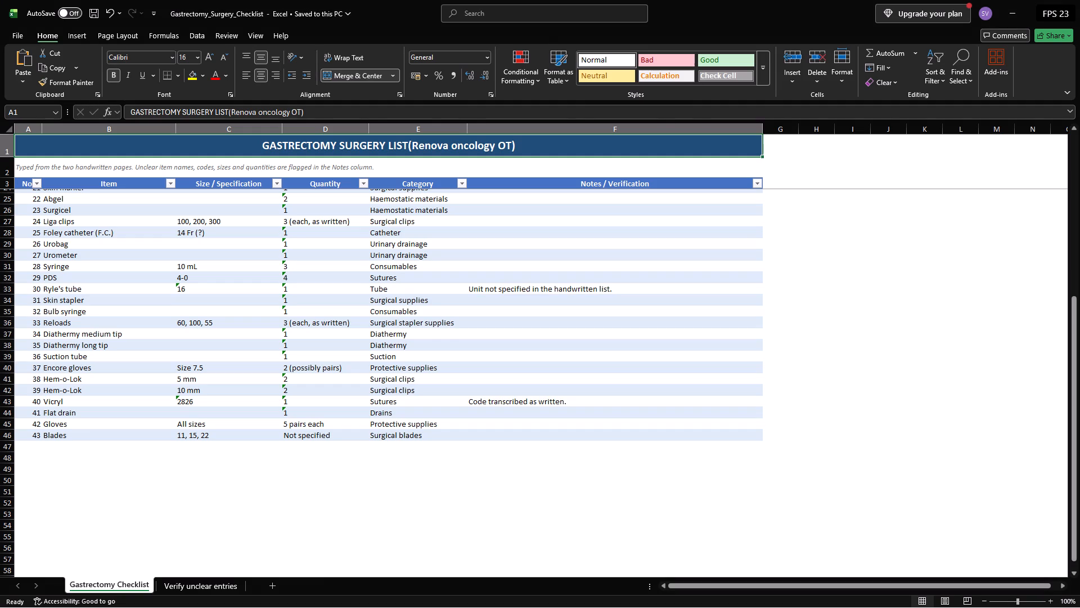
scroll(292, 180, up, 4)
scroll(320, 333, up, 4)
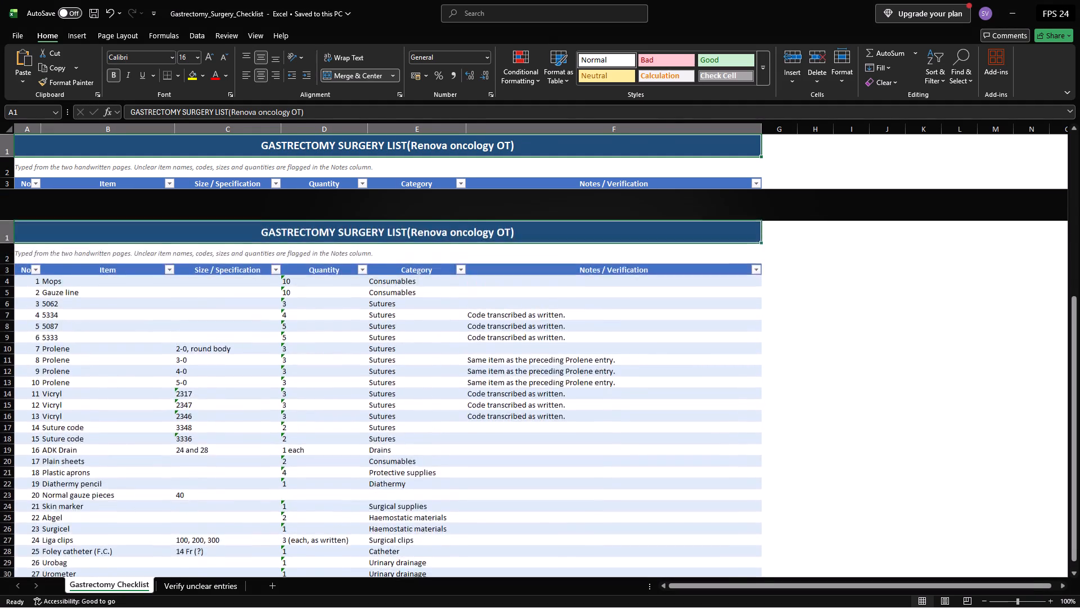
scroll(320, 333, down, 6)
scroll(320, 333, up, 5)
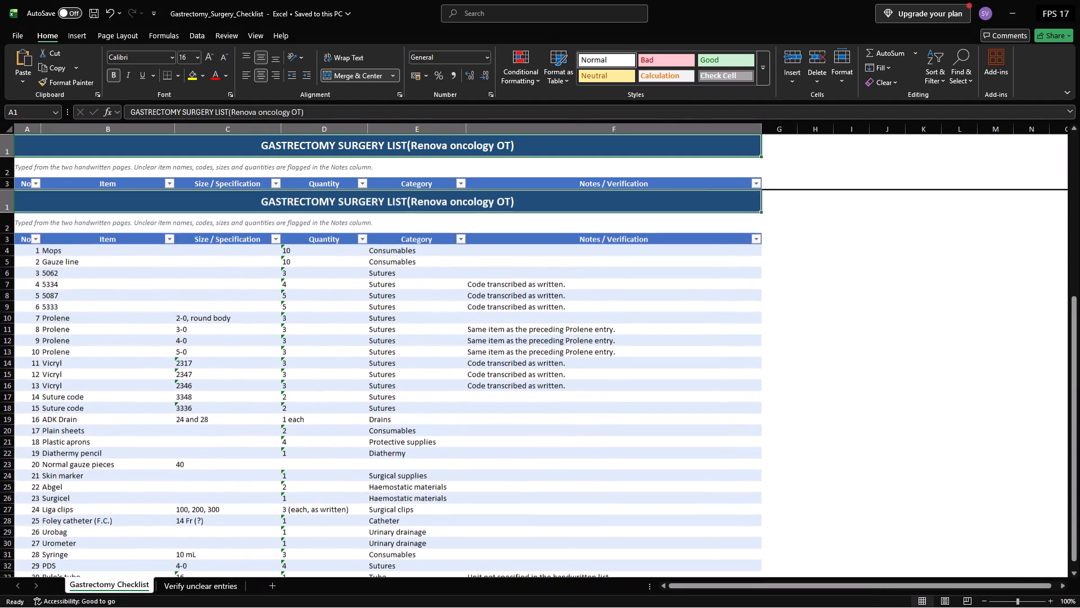
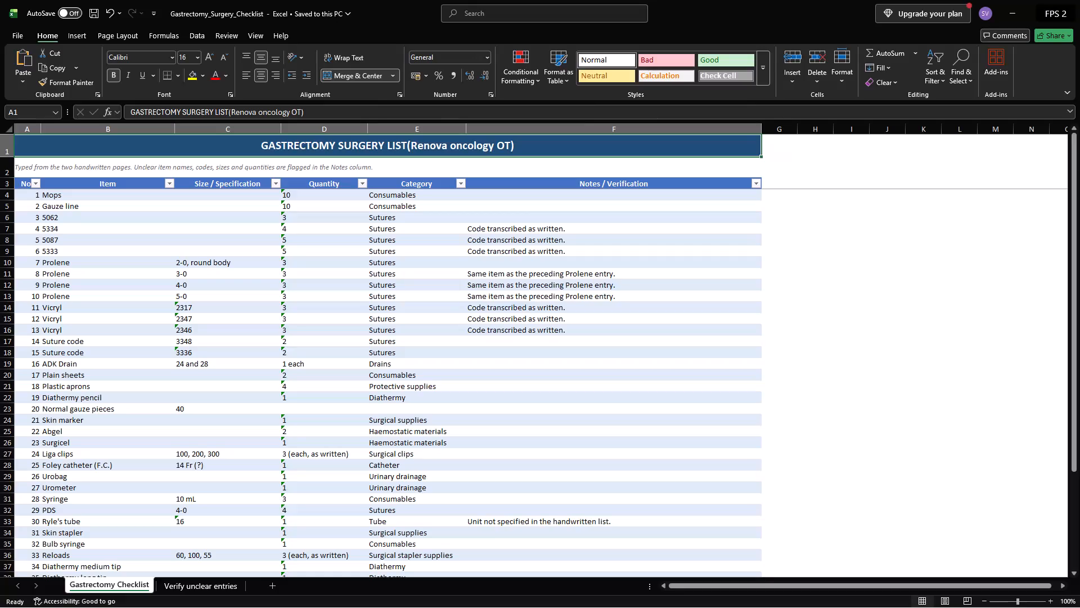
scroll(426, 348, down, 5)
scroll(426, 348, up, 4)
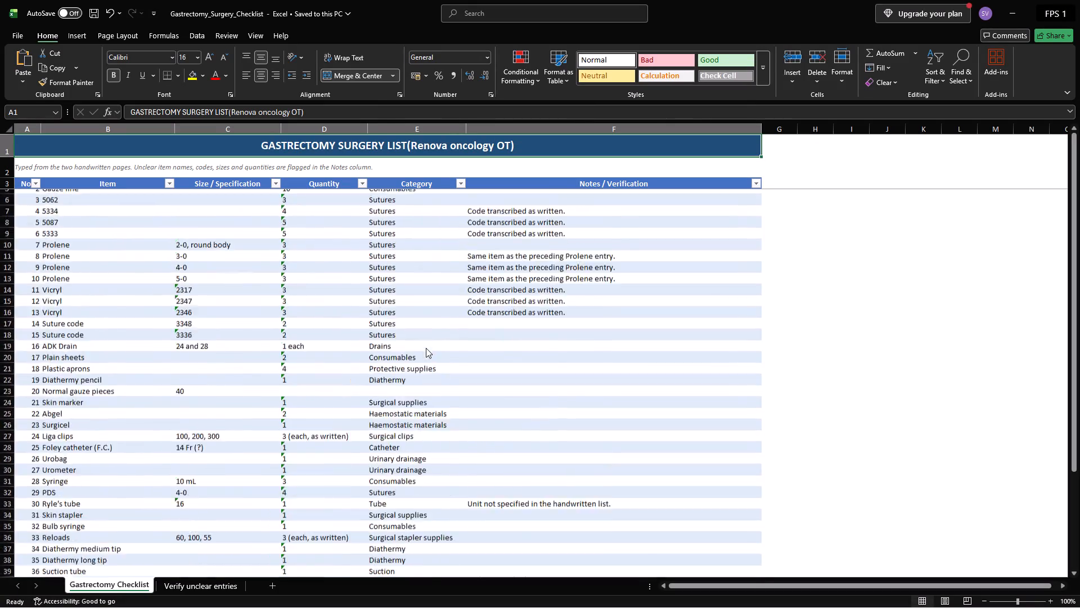
Switch to the Downloads folder in File Explorer, which holds the saved Gastrectomy_Surgery_Checklist workbook.
click(511, 146)
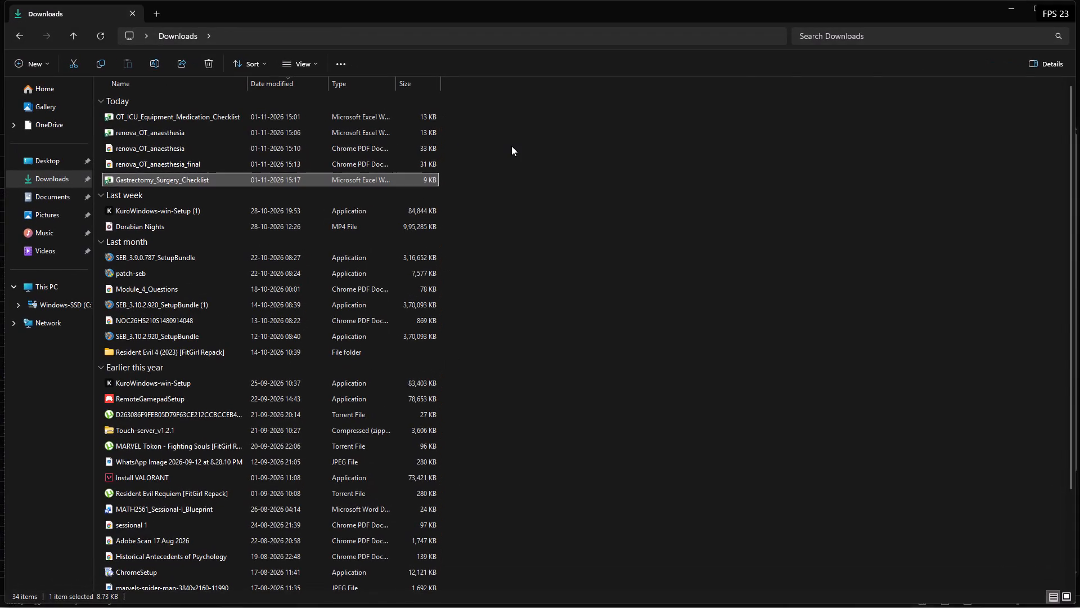
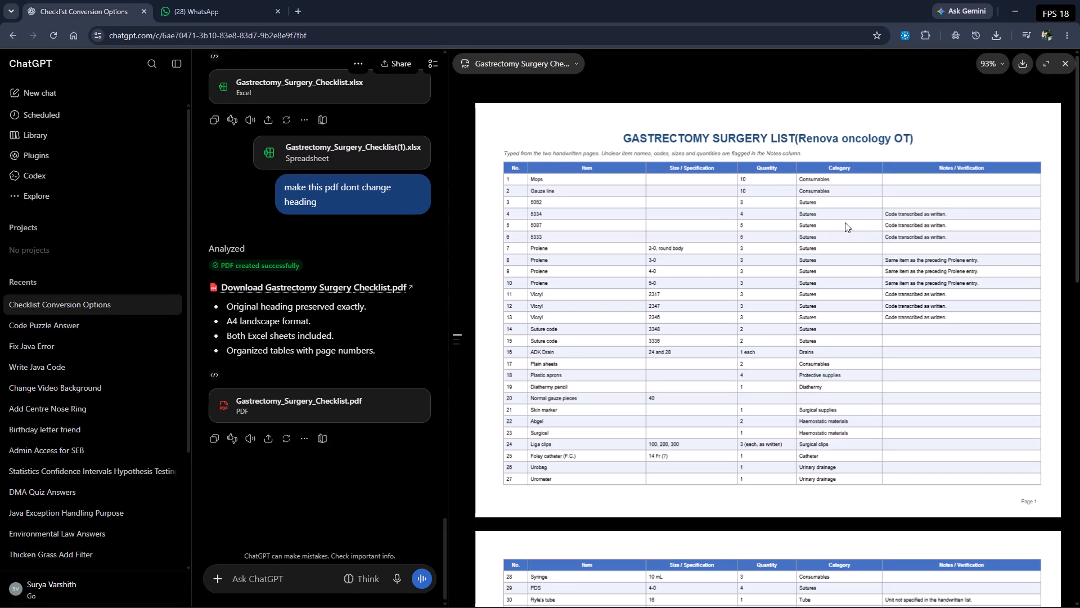
Look through the generated Gastrectomy Surgery Checklist PDF preview and download the PDF file.
scroll(654, 230, down, 4)
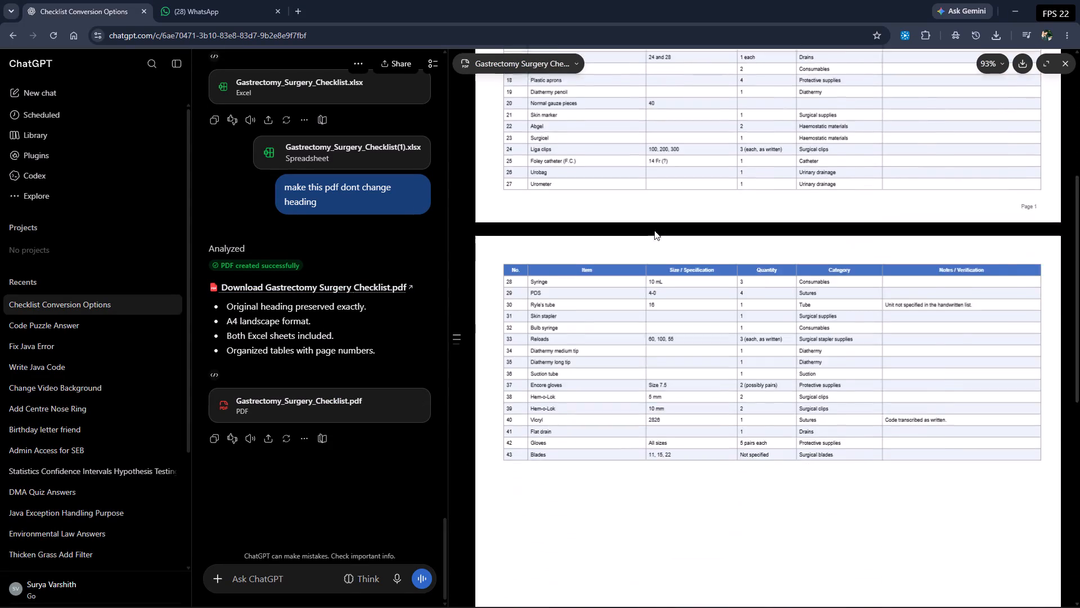
scroll(654, 230, up, 5)
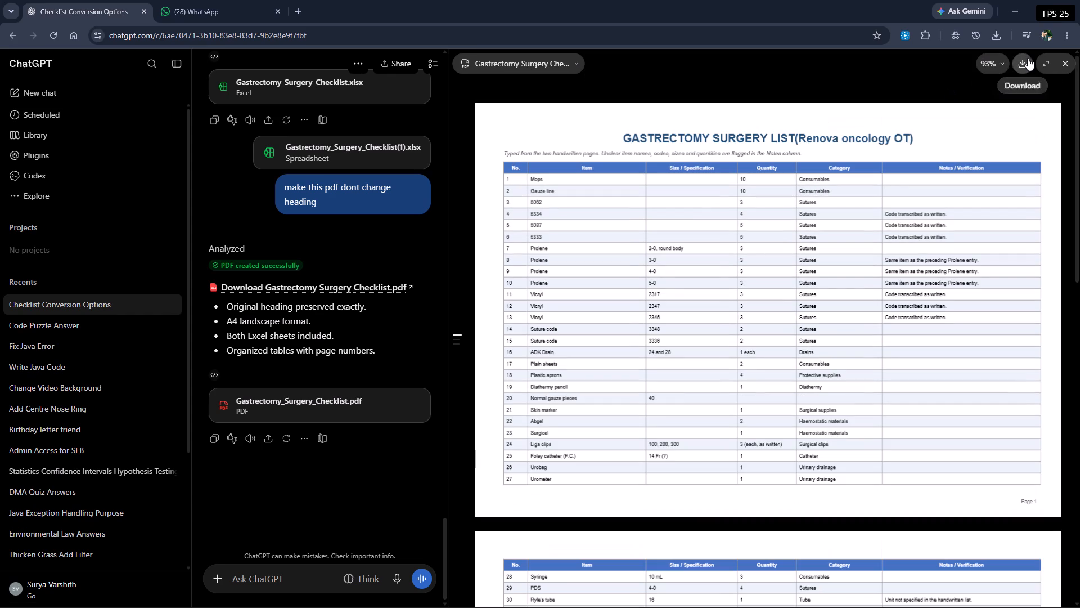
click(1028, 58)
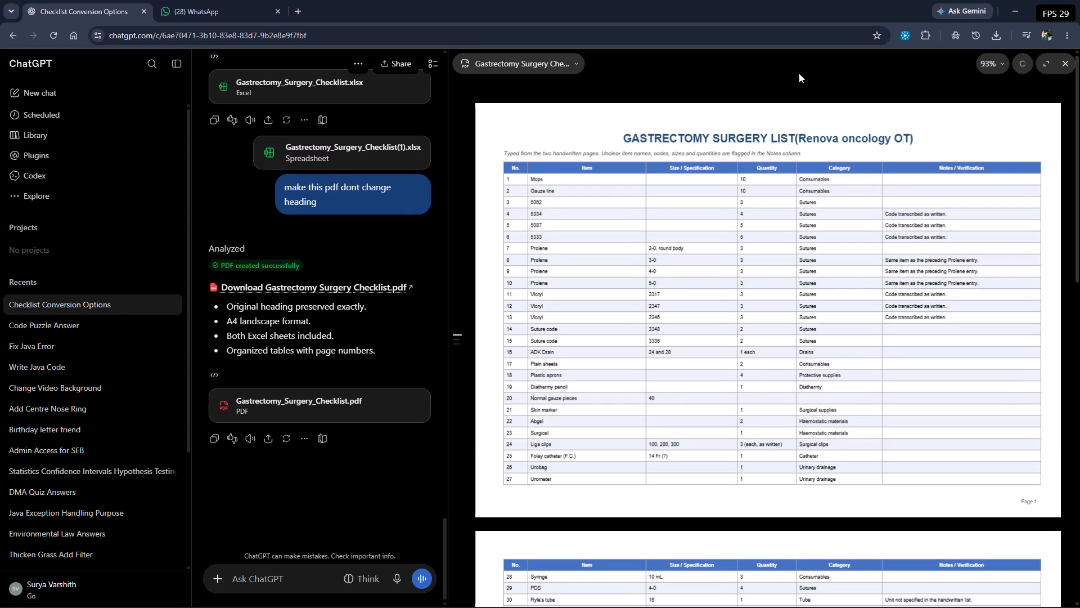